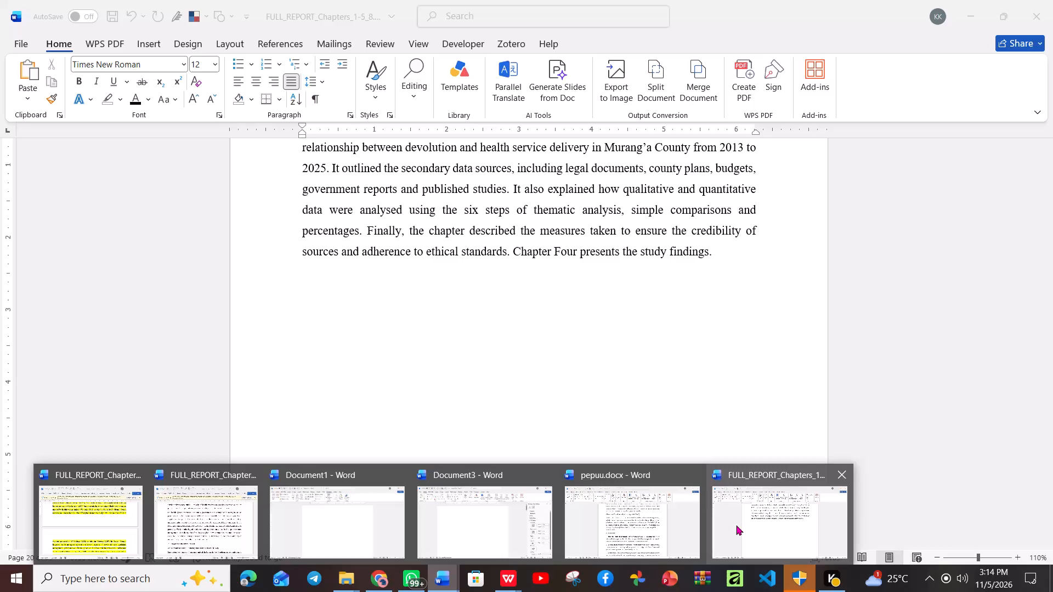
Bring up the FULL_REPORT_Chapters_1-5_8 document in Word and go to the 4.1 Introduction of Chapter Four.
click(736, 525)
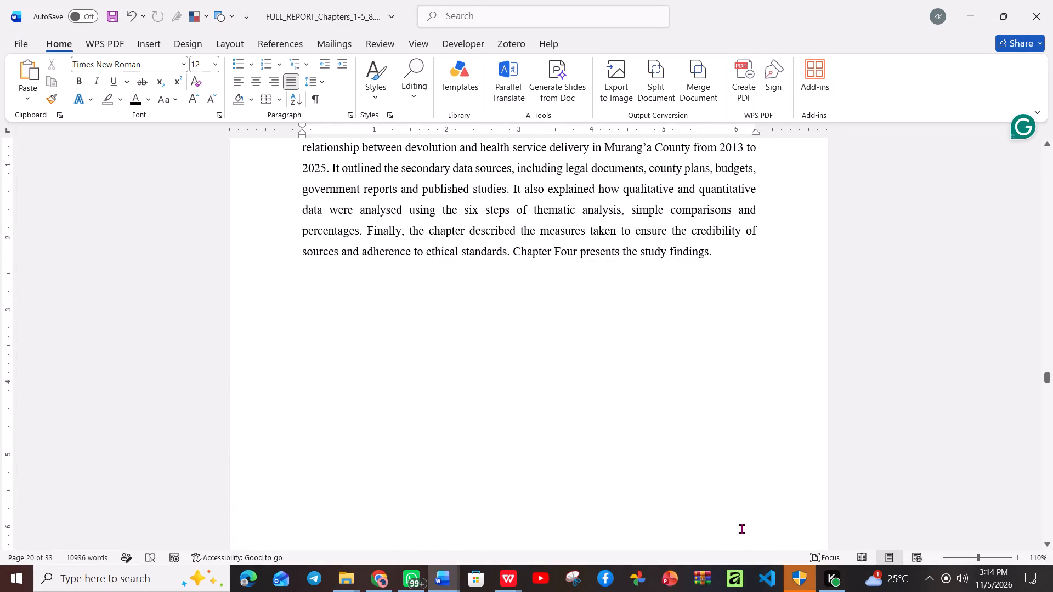
scroll(741, 528, down, 10)
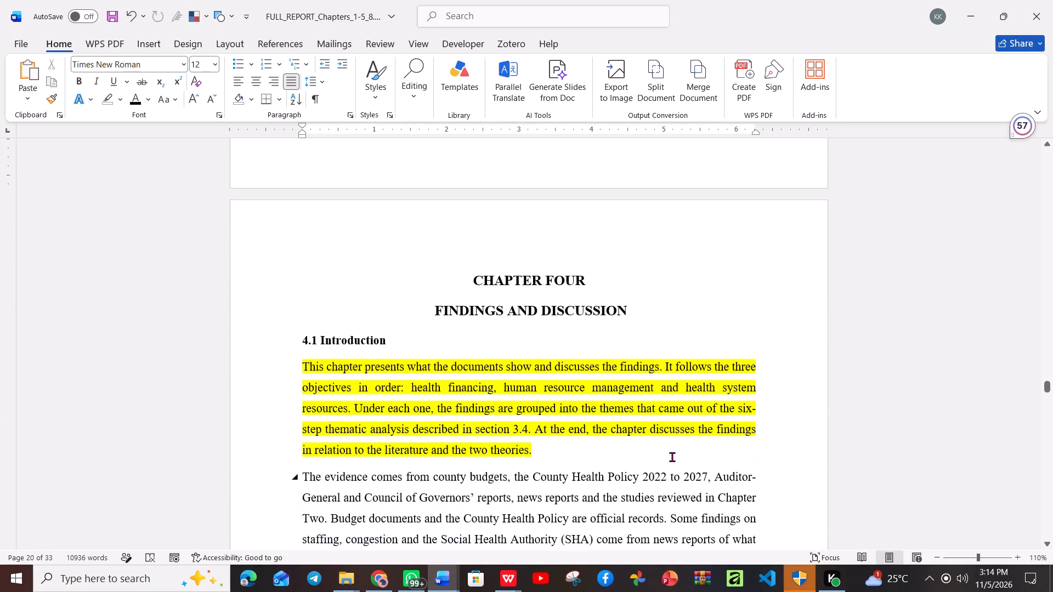
scroll(437, 386, down, 2)
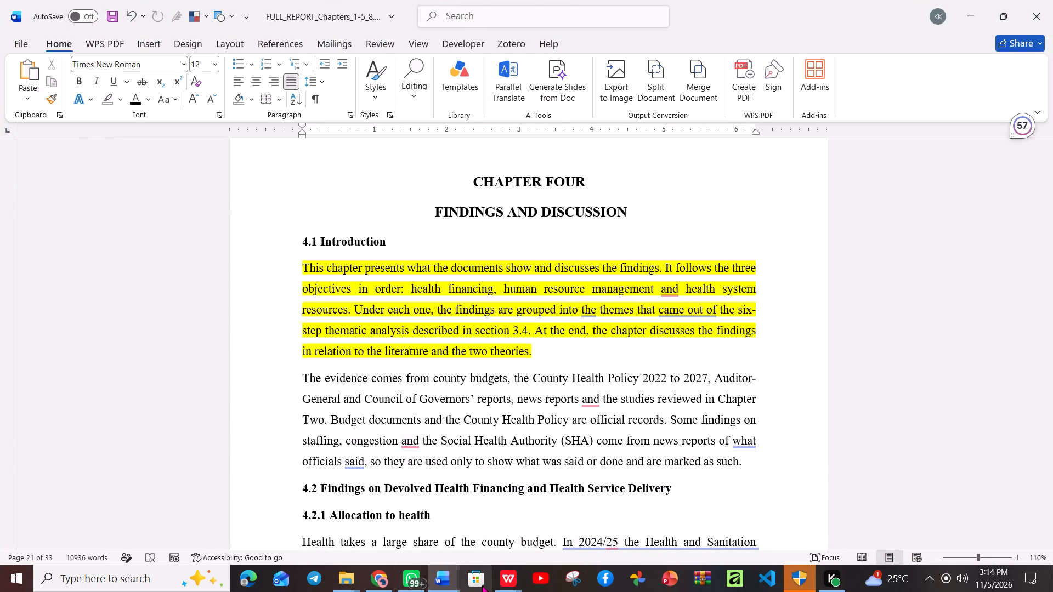
Switch to the 5 FULL_REPORT_Chapters_1-5 document in WPS Office and find the 4.1 Introduction of Chapter Four.
click(510, 585)
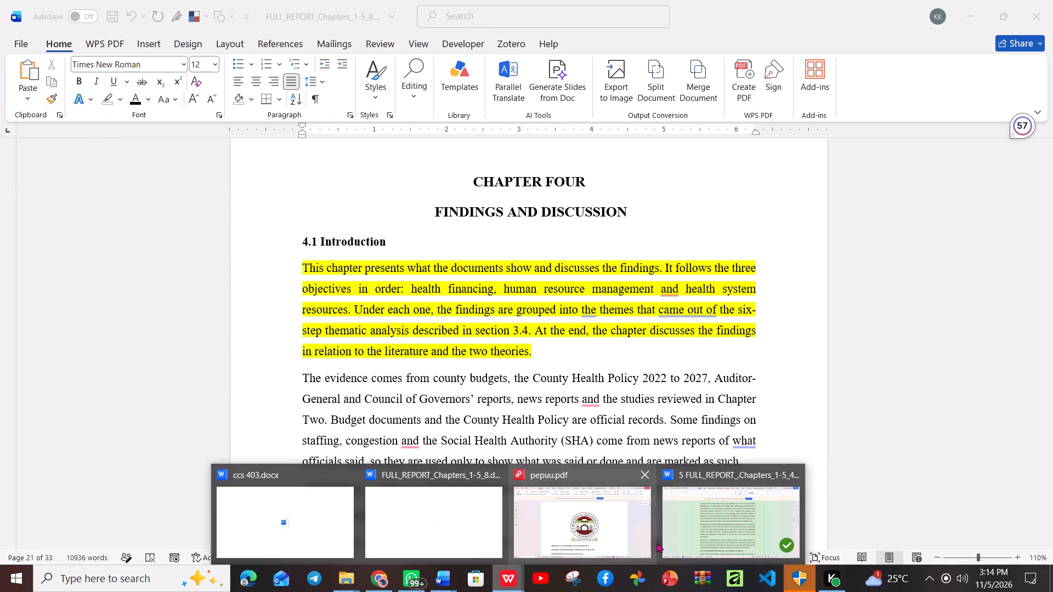
click(689, 523)
scroll(605, 368, down, 4)
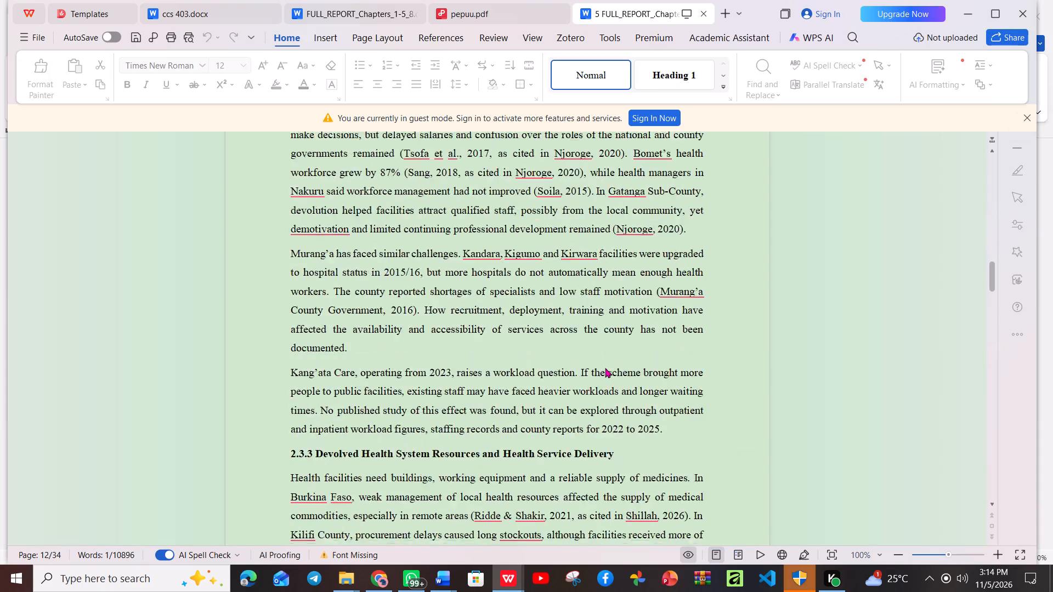
scroll(605, 368, down, 11)
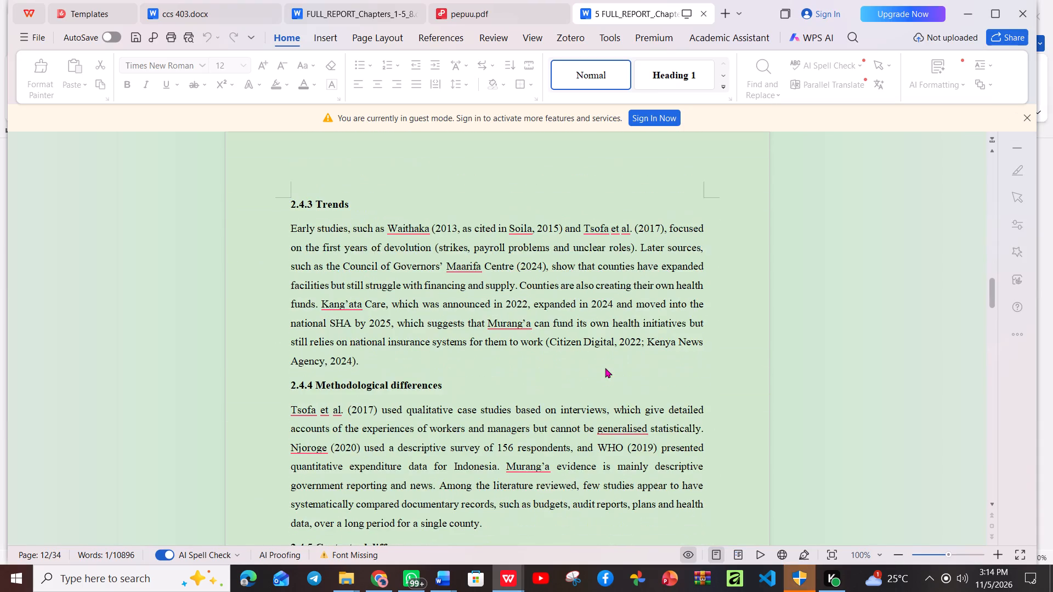
scroll(605, 368, down, 18)
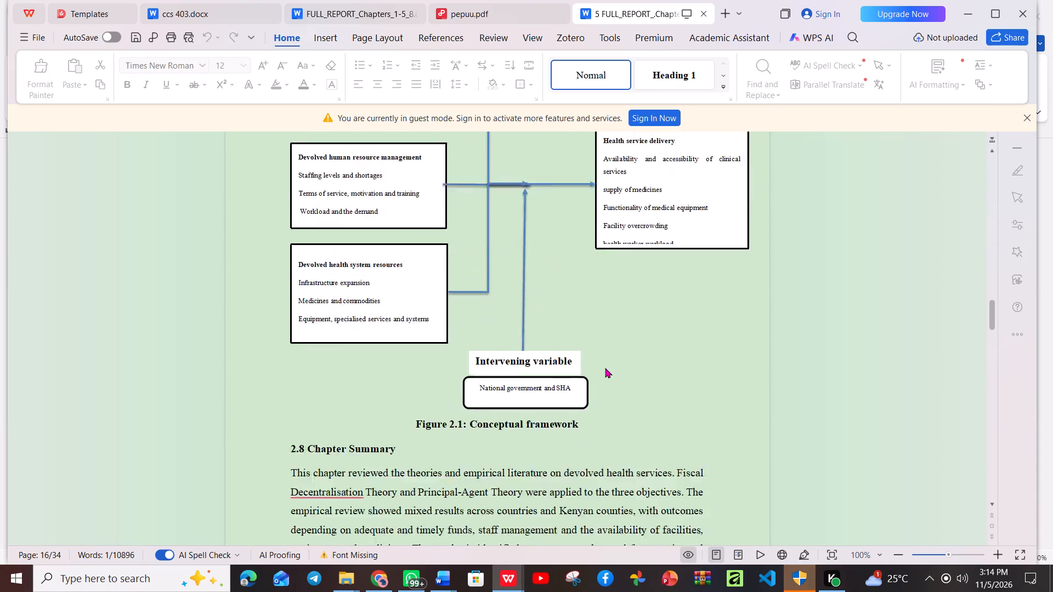
scroll(605, 368, down, 11)
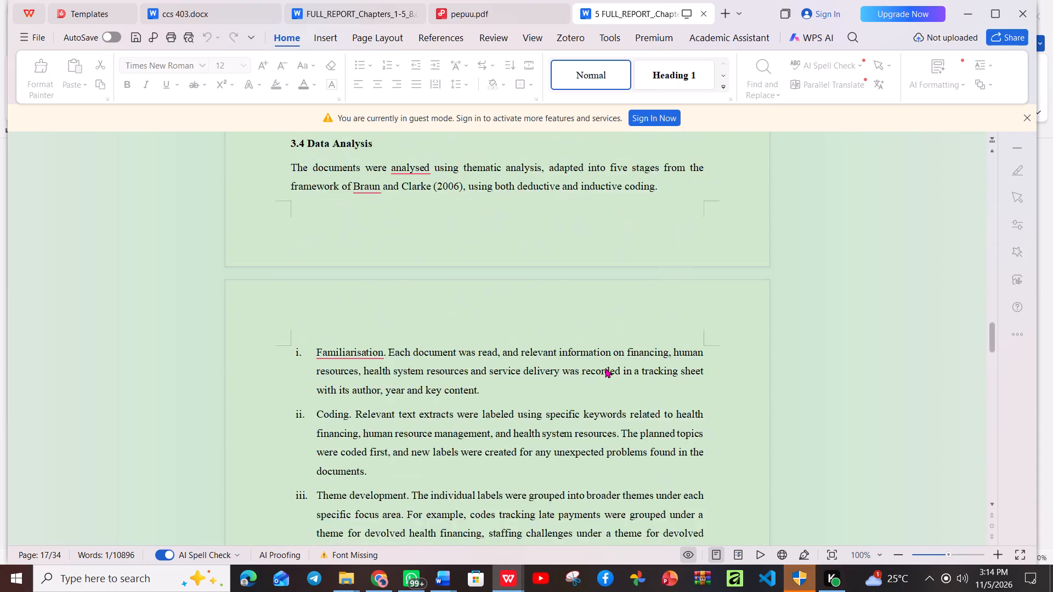
scroll(605, 368, down, 17)
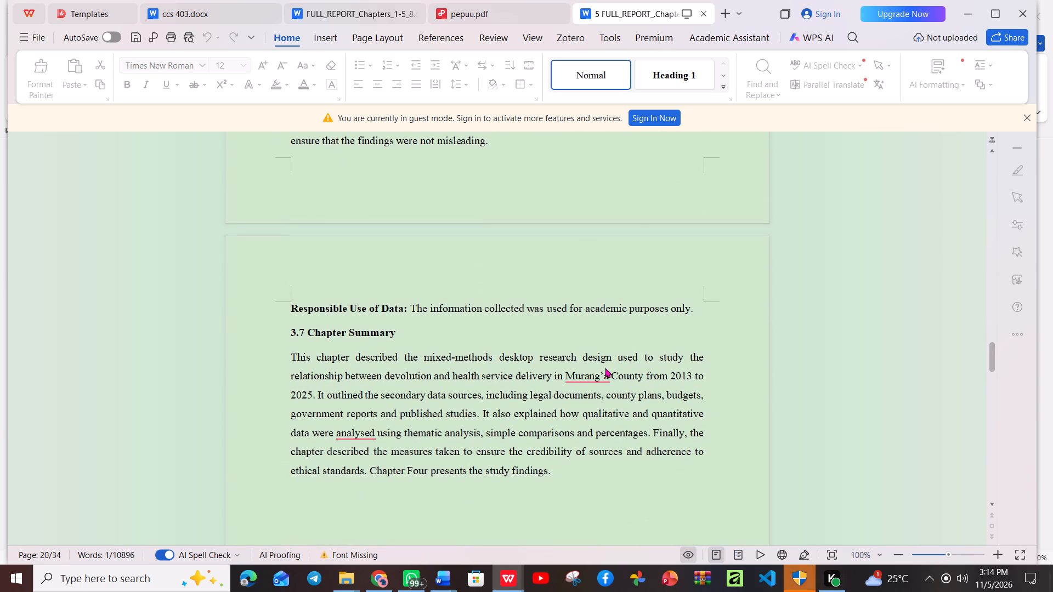
scroll(605, 368, down, 5)
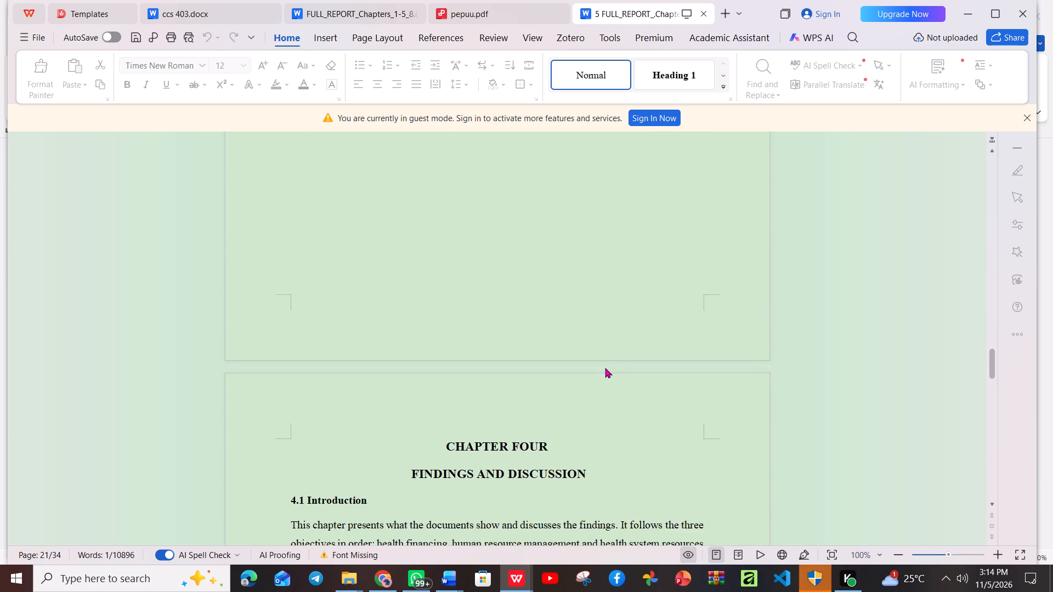
scroll(605, 368, down, 1)
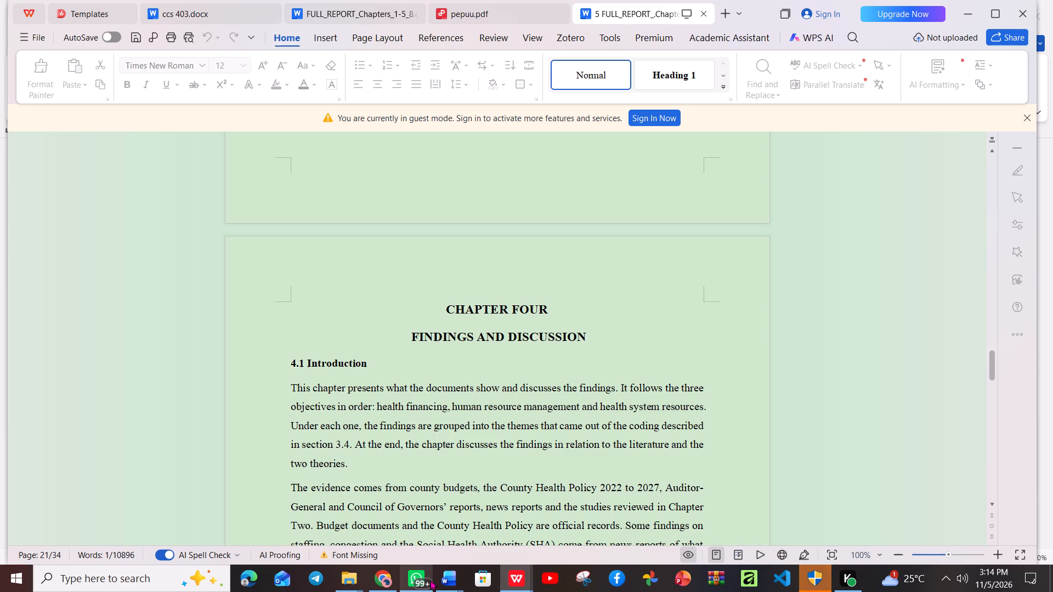
Compare the highlighted 4.1 Introduction paragraph in the Word report with the same paragraph in the WPS Office version.
click(445, 577)
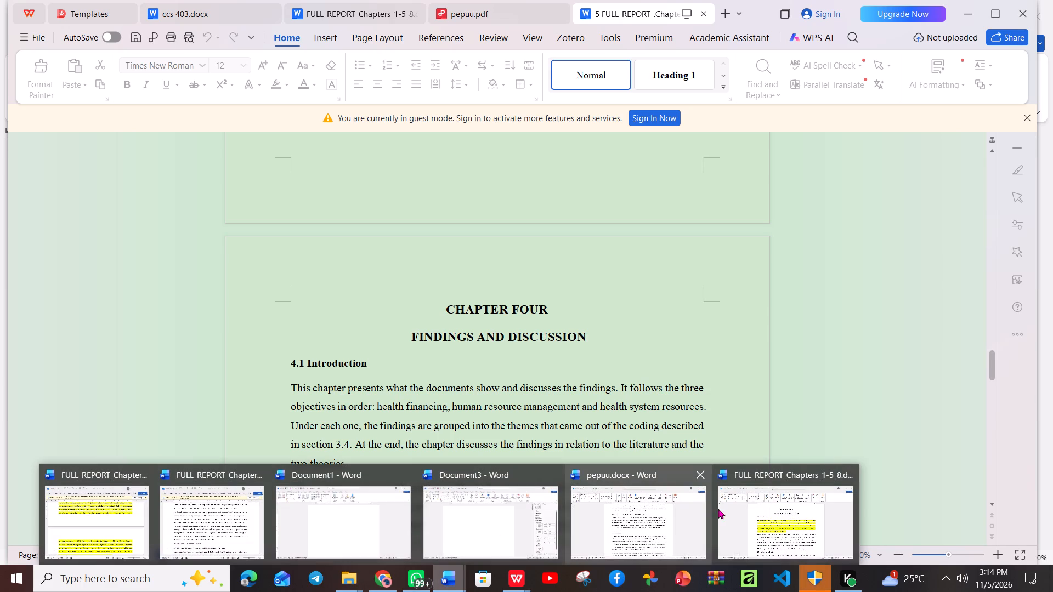
click(739, 513)
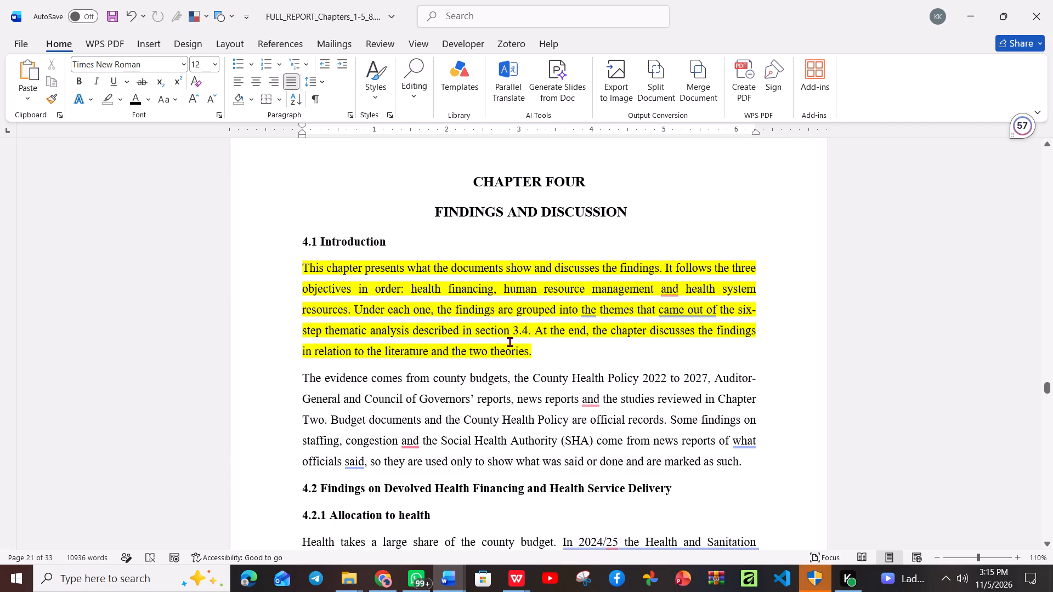
click(535, 345)
click(524, 583)
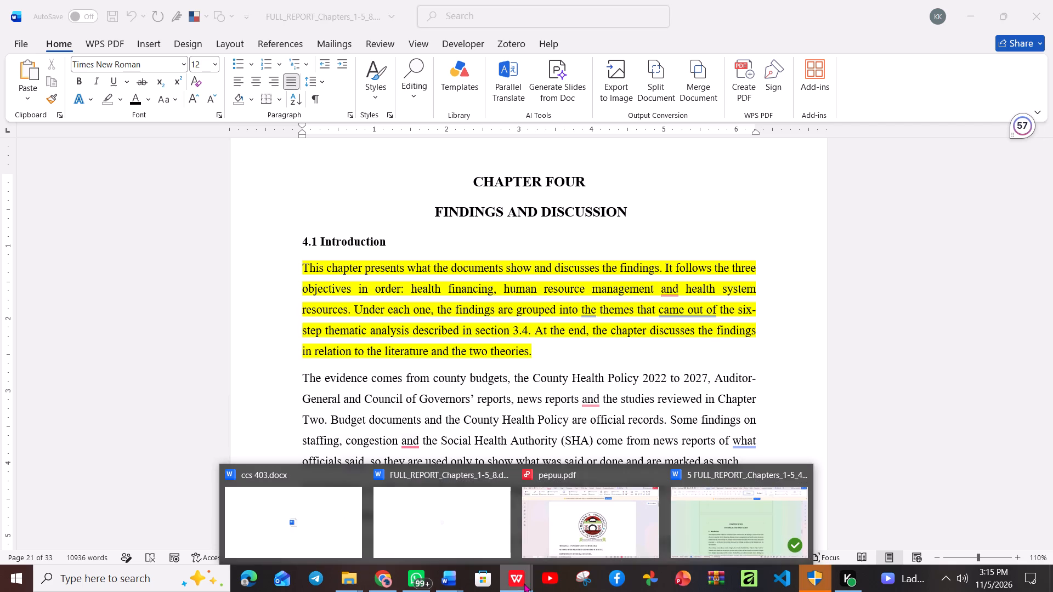
click(732, 536)
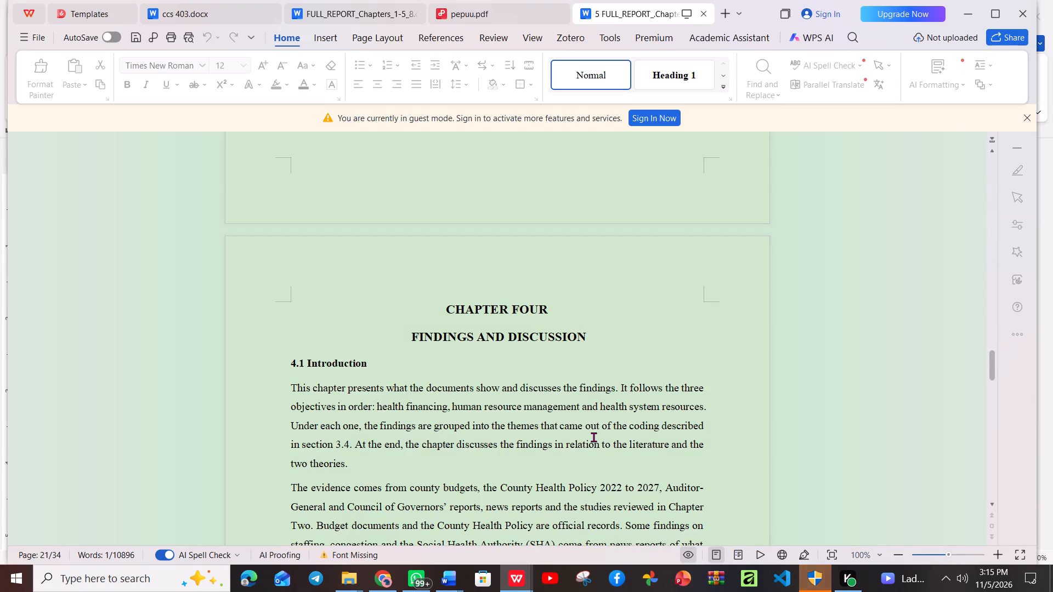
scroll(634, 442, down, 1)
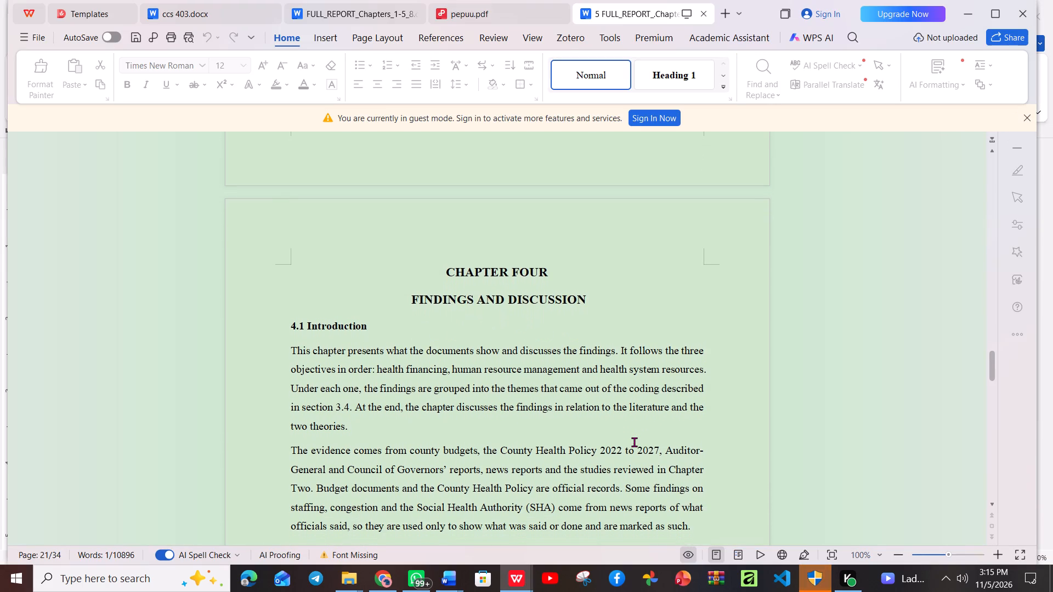
scroll(634, 442, down, 1)
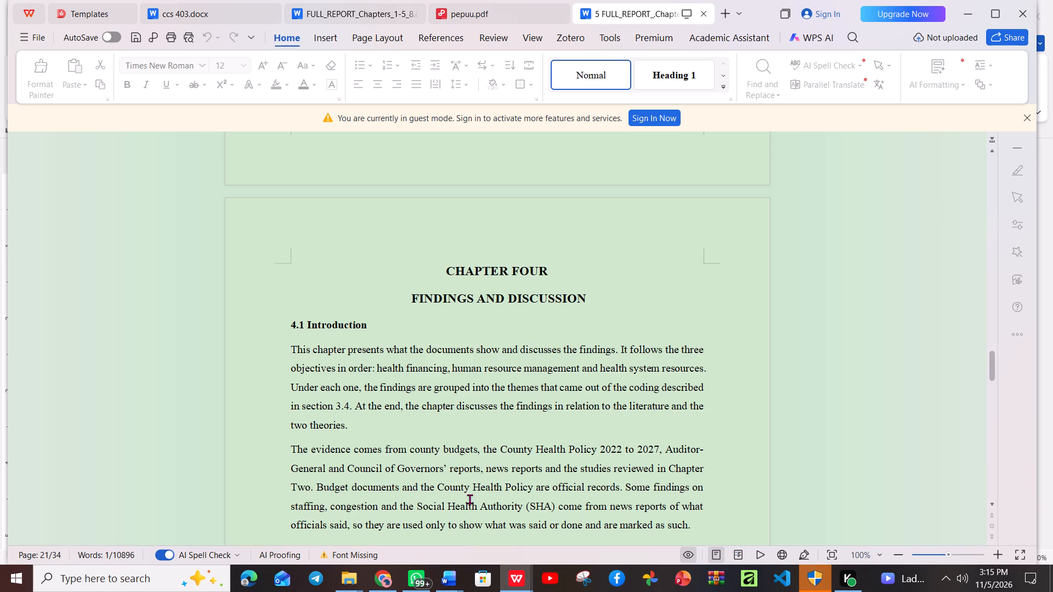
Back in the Word report, remove the yellow highlight from the 4.1 Introduction paragraph up to "described in section 3.4.".
click(440, 580)
click(763, 537)
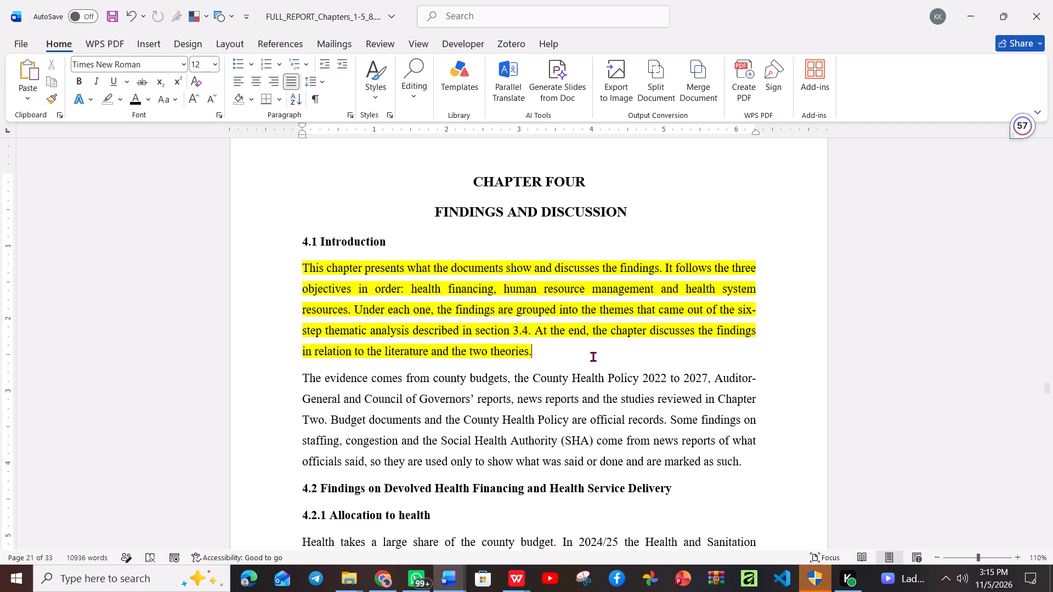
drag(569, 357, 390, 297)
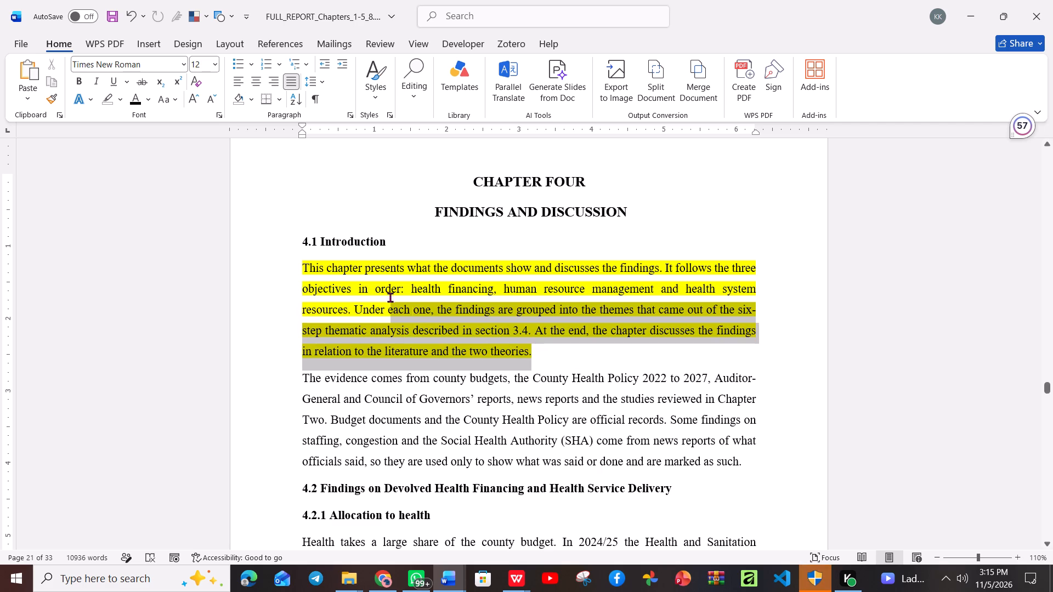
drag(390, 297, 356, 260)
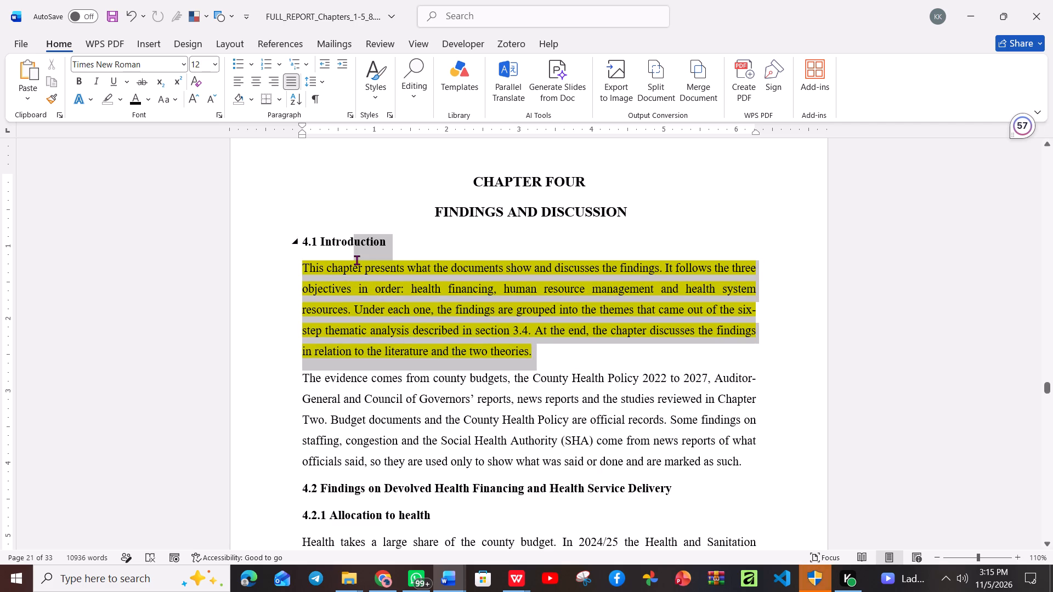
drag(356, 260, 355, 272)
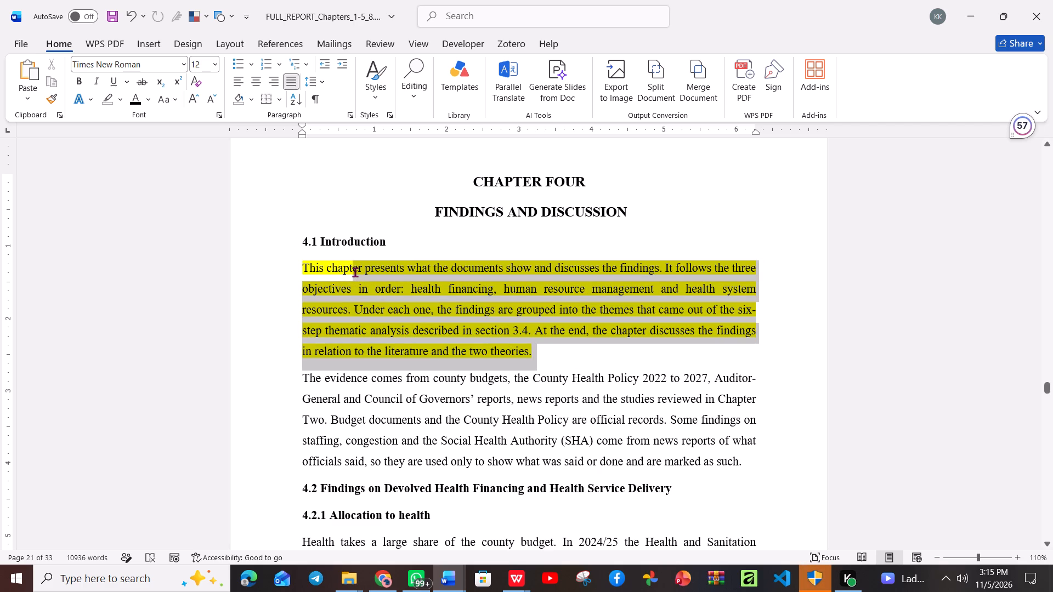
drag(355, 272, 355, 272)
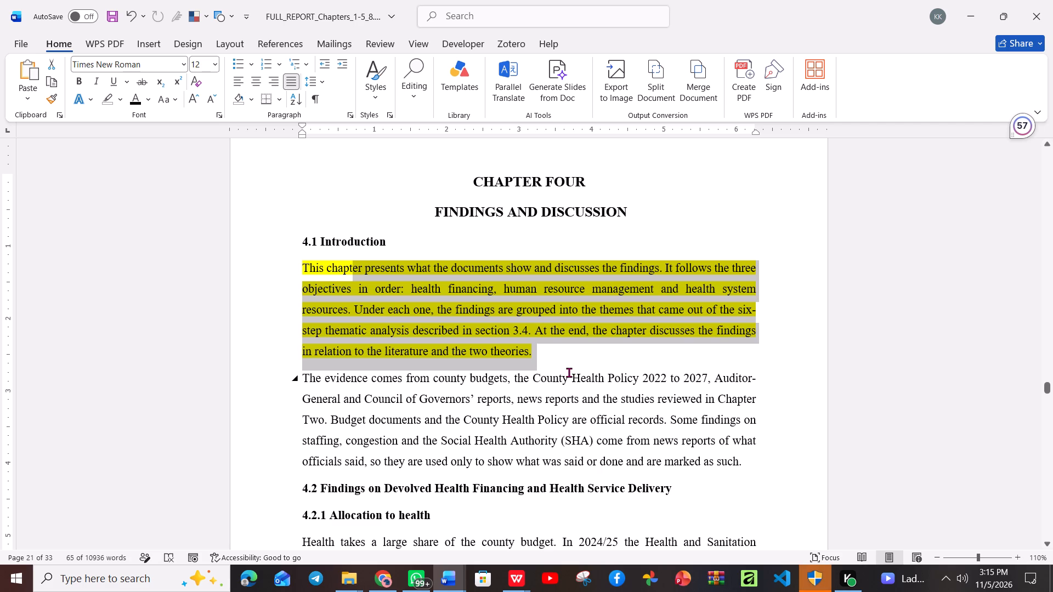
click(569, 372)
drag(537, 331, 374, 332)
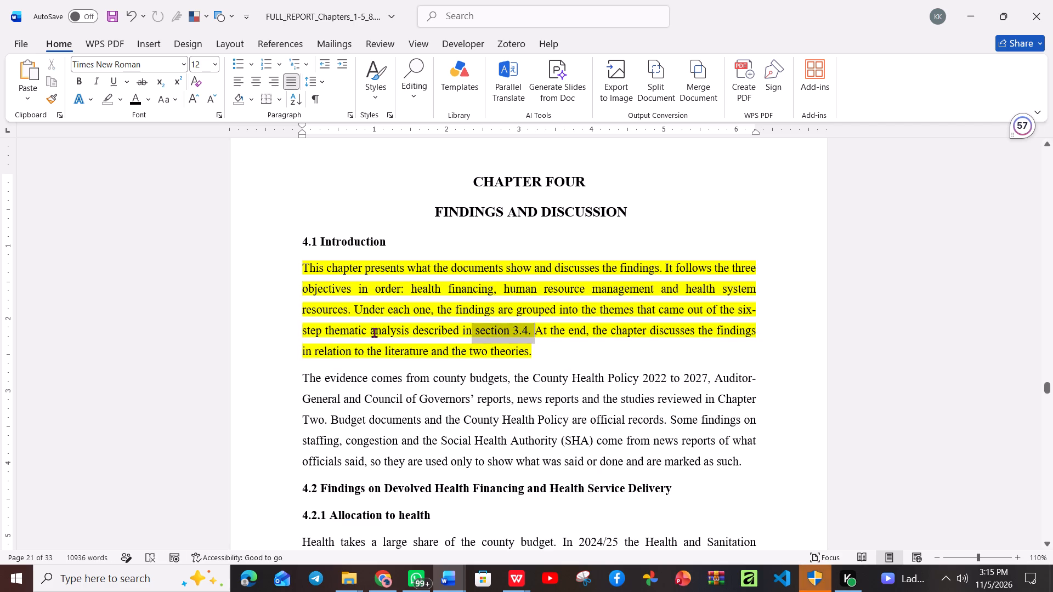
drag(374, 332, 300, 227)
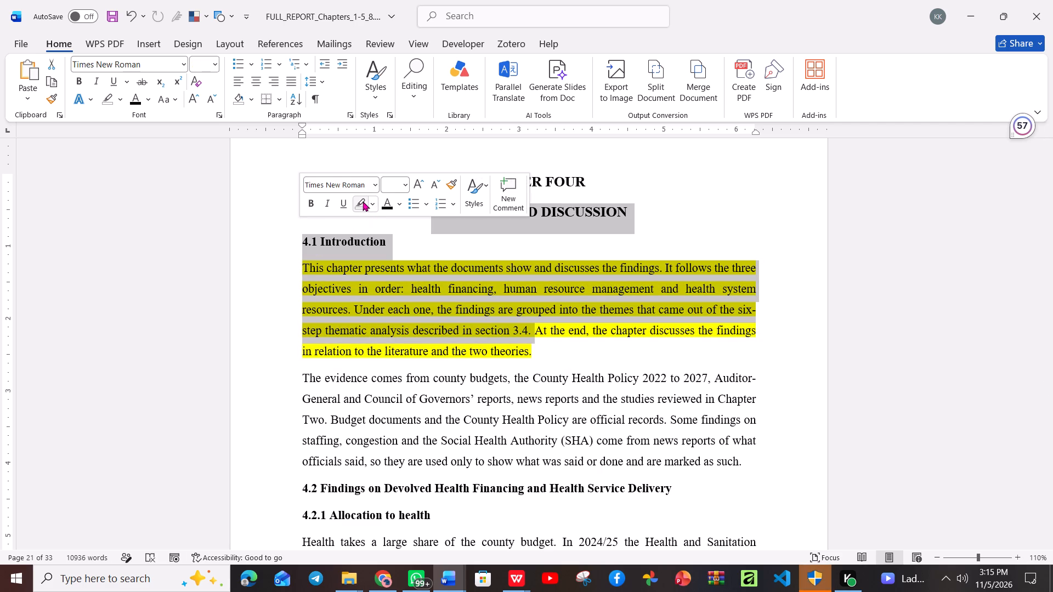
click(363, 201)
Remove the yellow highlight from the whole "Key health initiatives grew between 2022/23 and 2023/24" paragraph in section 4.2.1.
scroll(484, 451, down, 2)
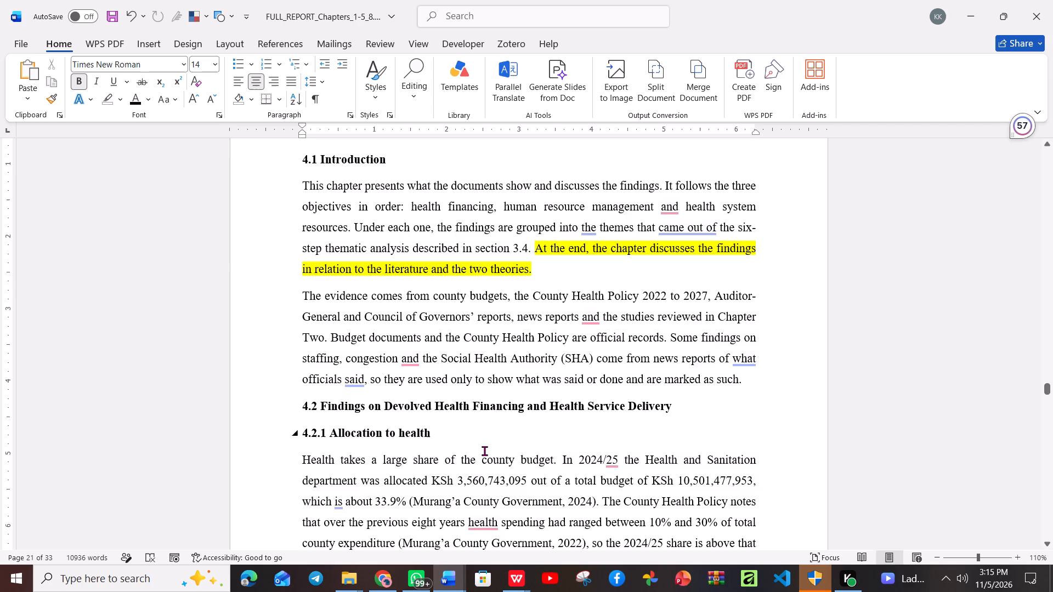
scroll(484, 451, down, 1)
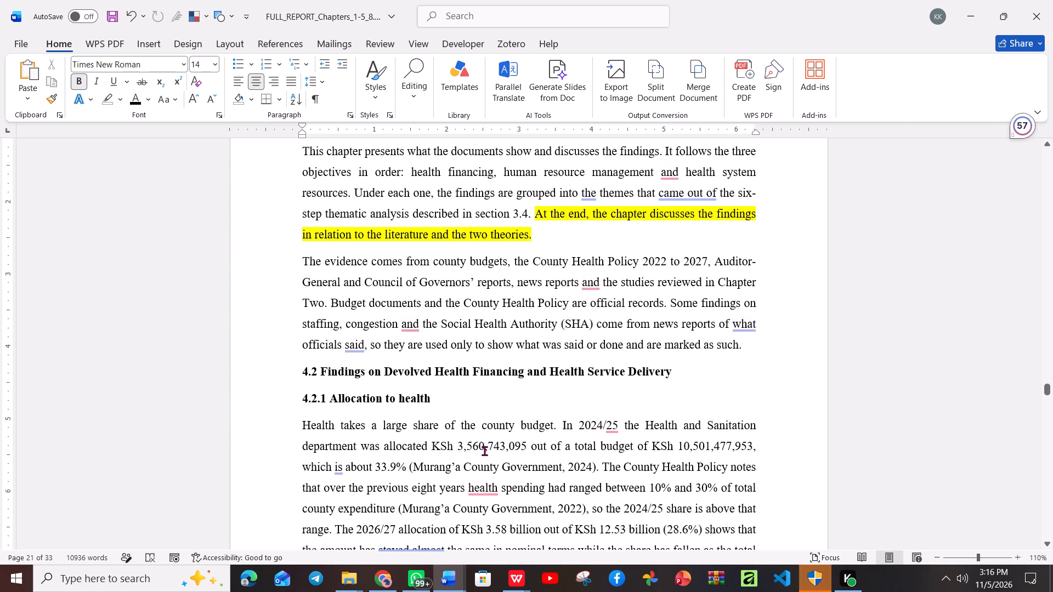
scroll(484, 451, down, 4)
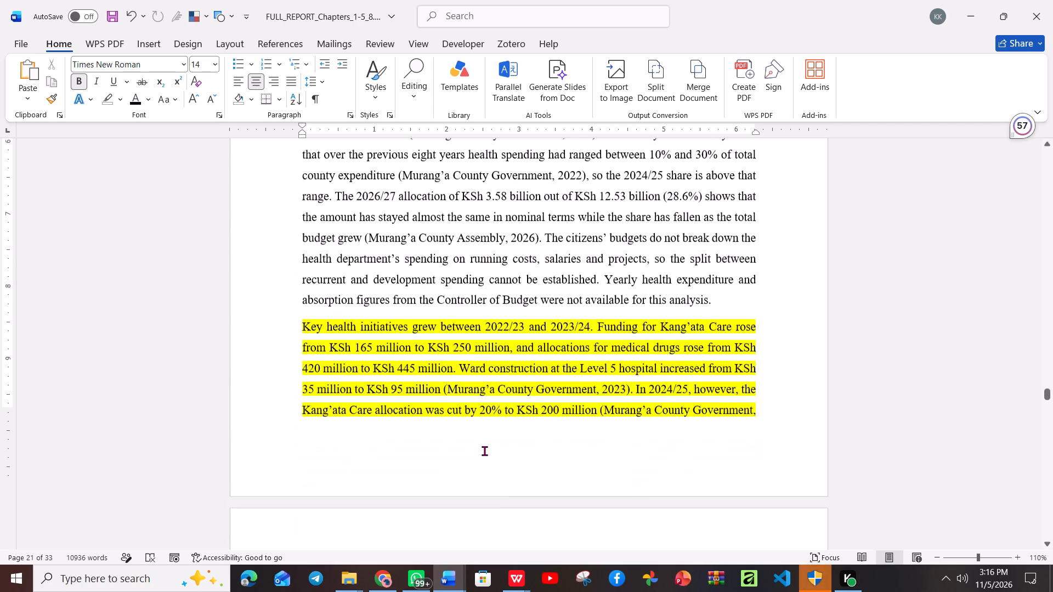
scroll(484, 451, down, 1)
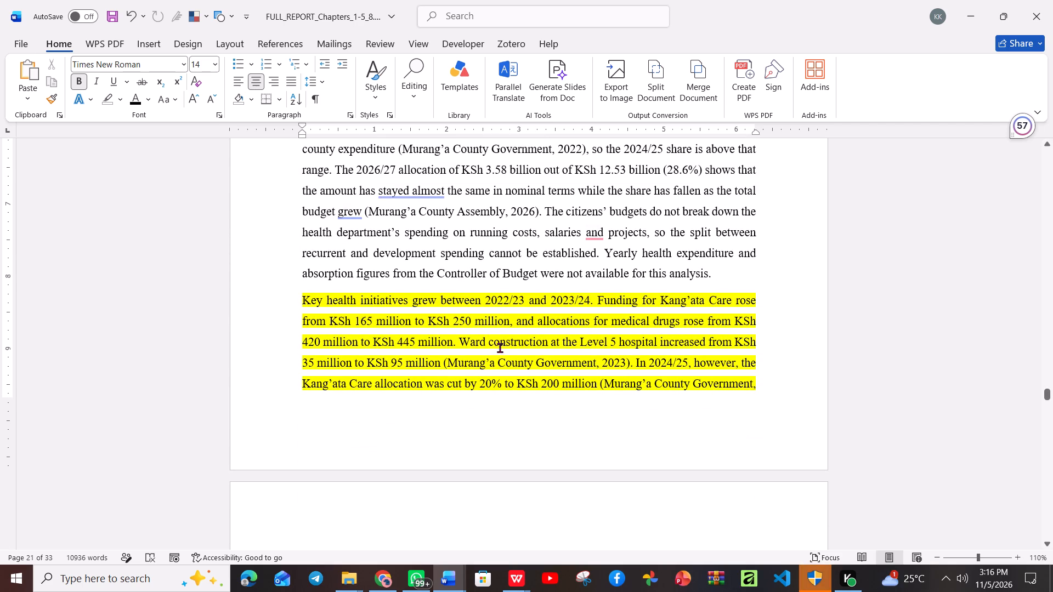
scroll(507, 352, down, 3)
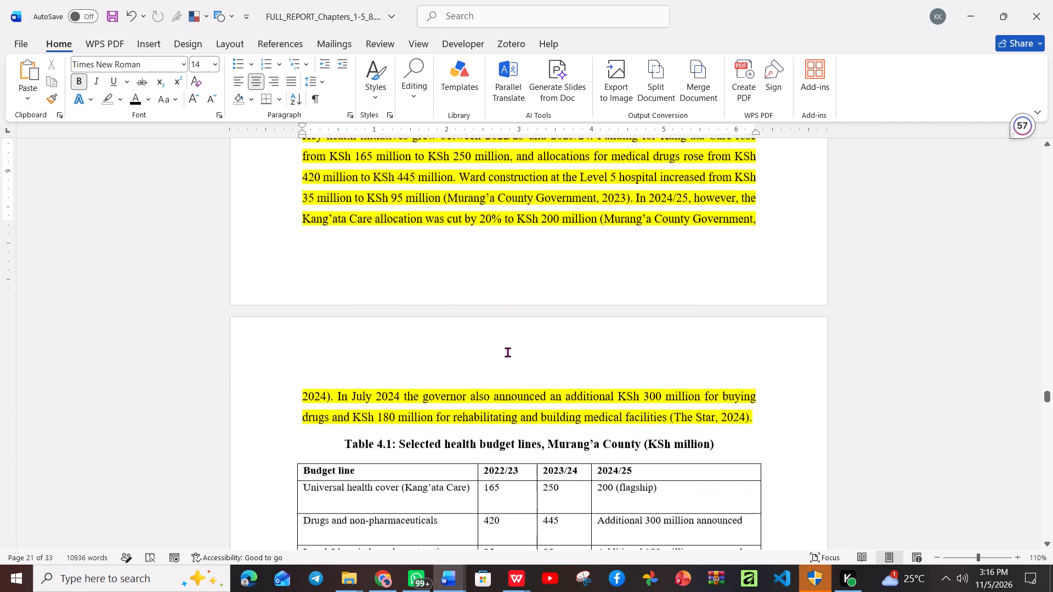
scroll(507, 352, down, 2)
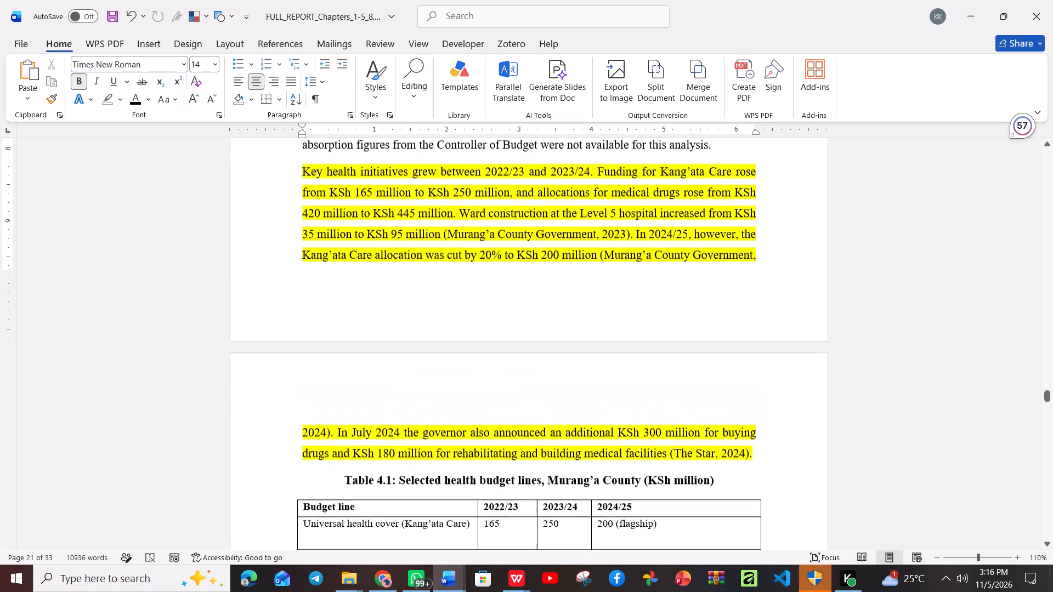
scroll(507, 352, down, 1)
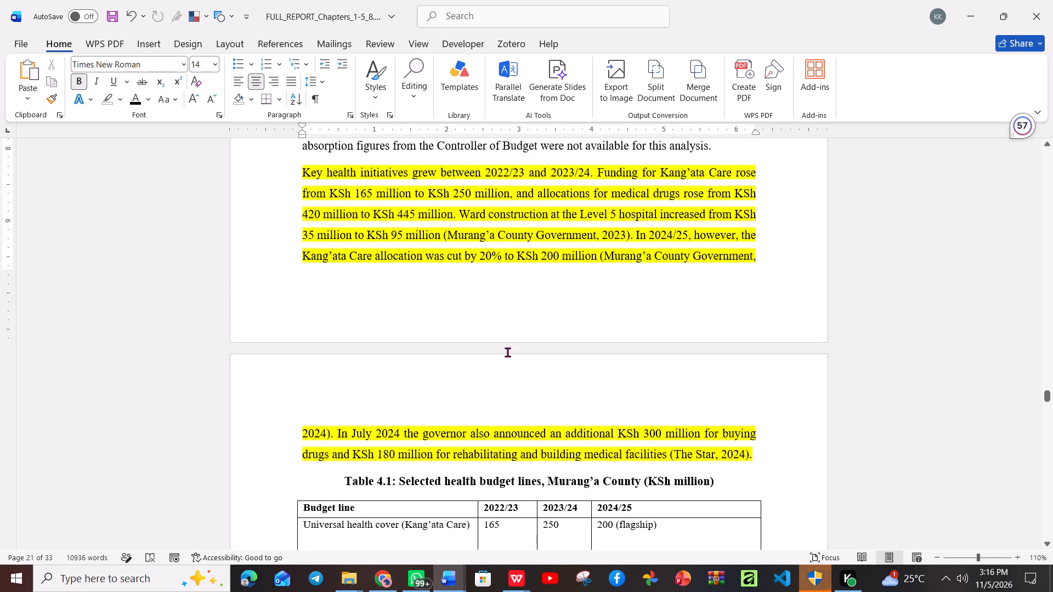
scroll(507, 352, down, 3)
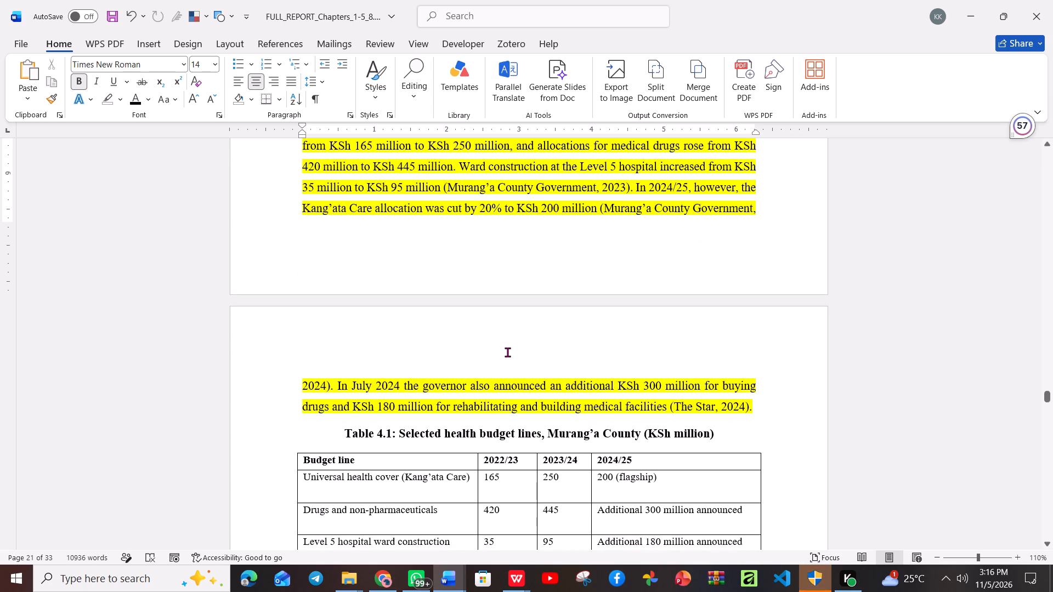
scroll(507, 352, down, 1)
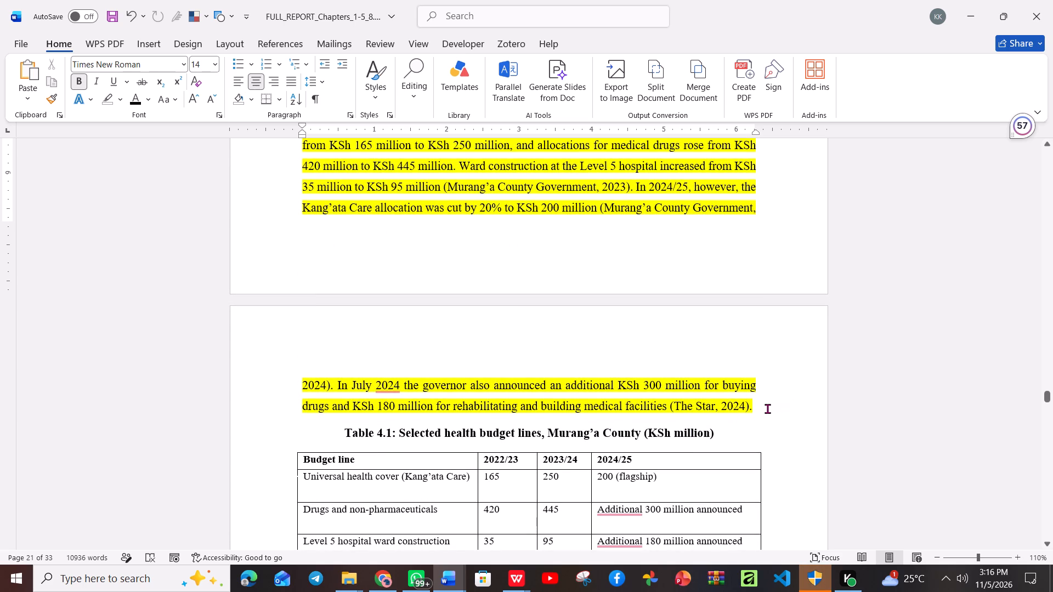
drag(765, 408, 599, 180)
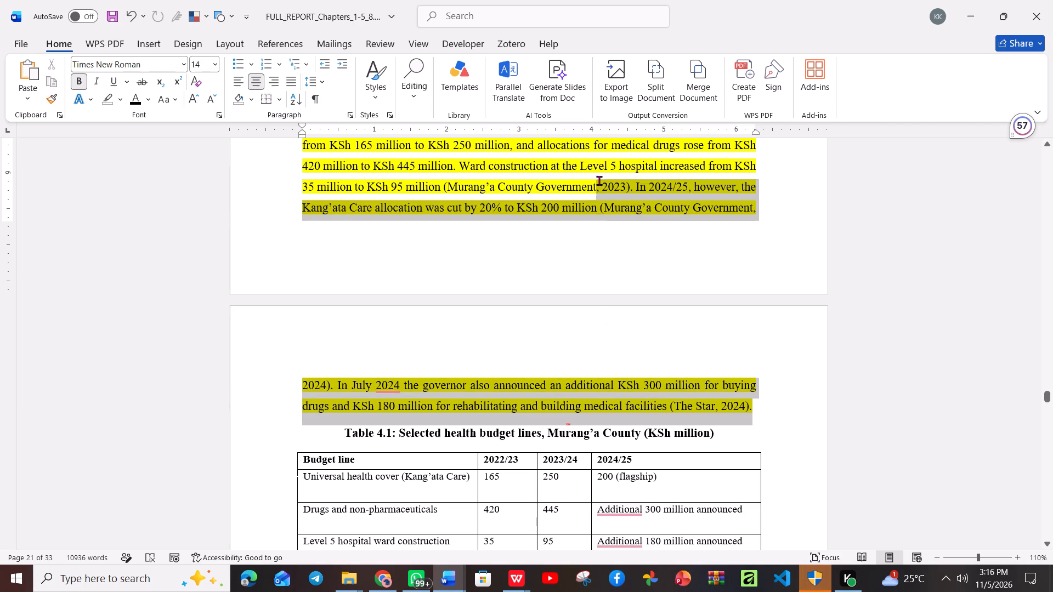
drag(599, 180, 693, 310)
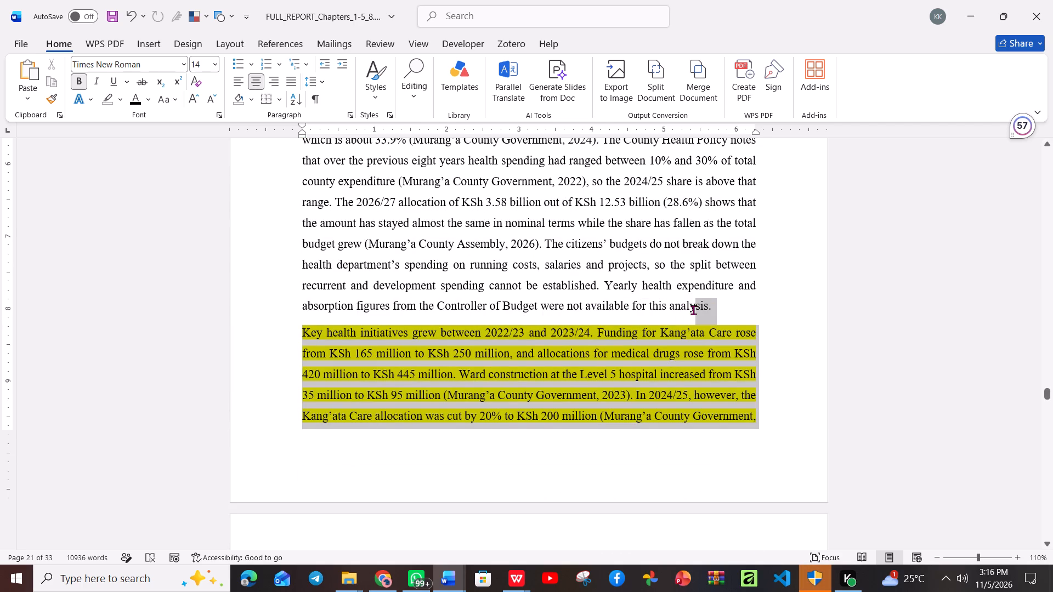
drag(693, 310, 712, 306)
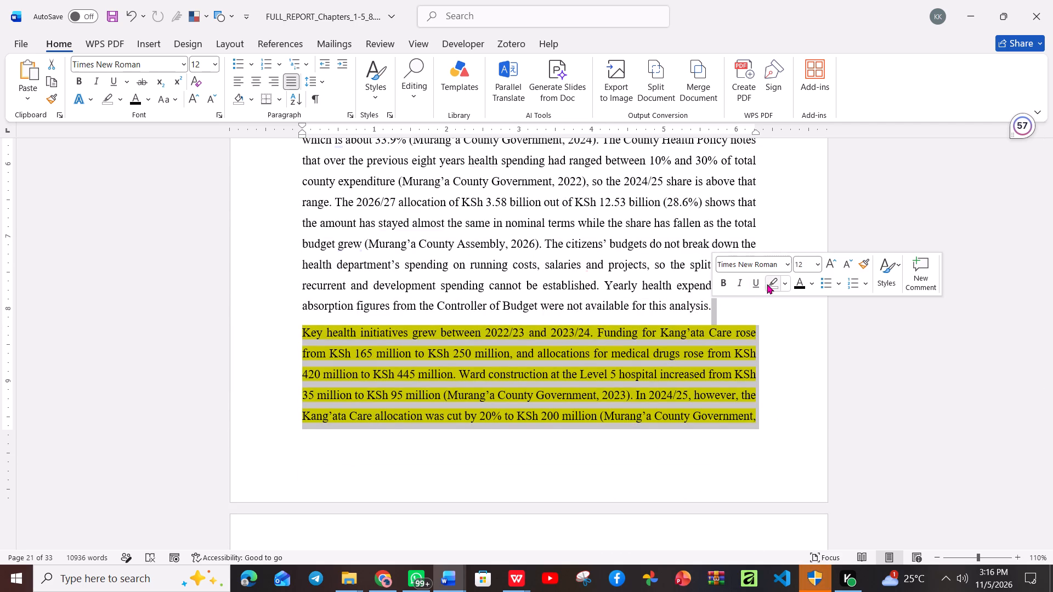
click(768, 284)
Delete "(flagship)" from the 2024/25 cell of the Universal health cover (Kang’ata Care) row in Table 4.1.
scroll(717, 342, down, 1)
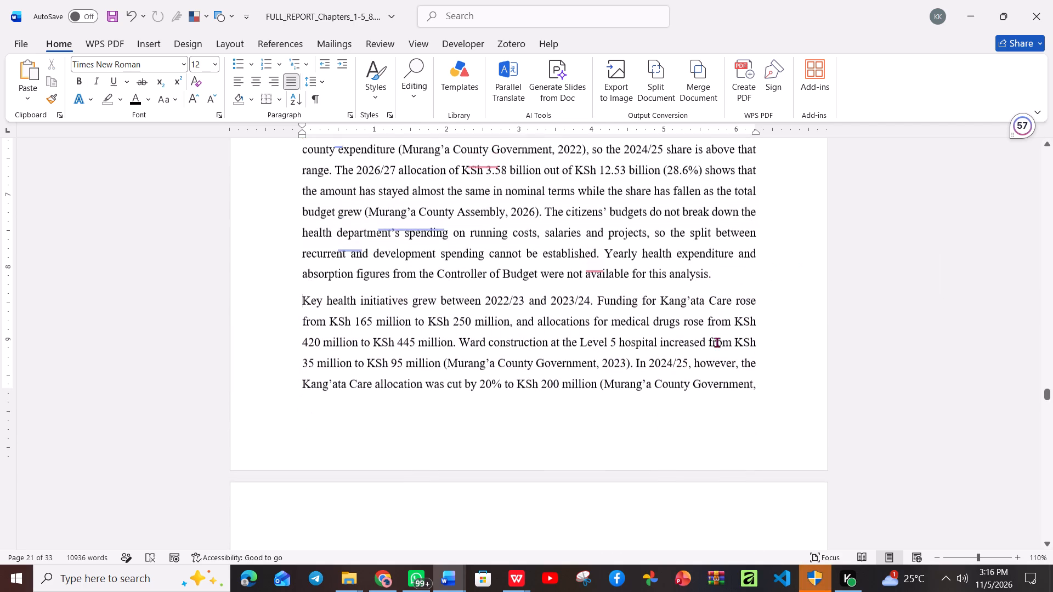
scroll(717, 342, down, 2)
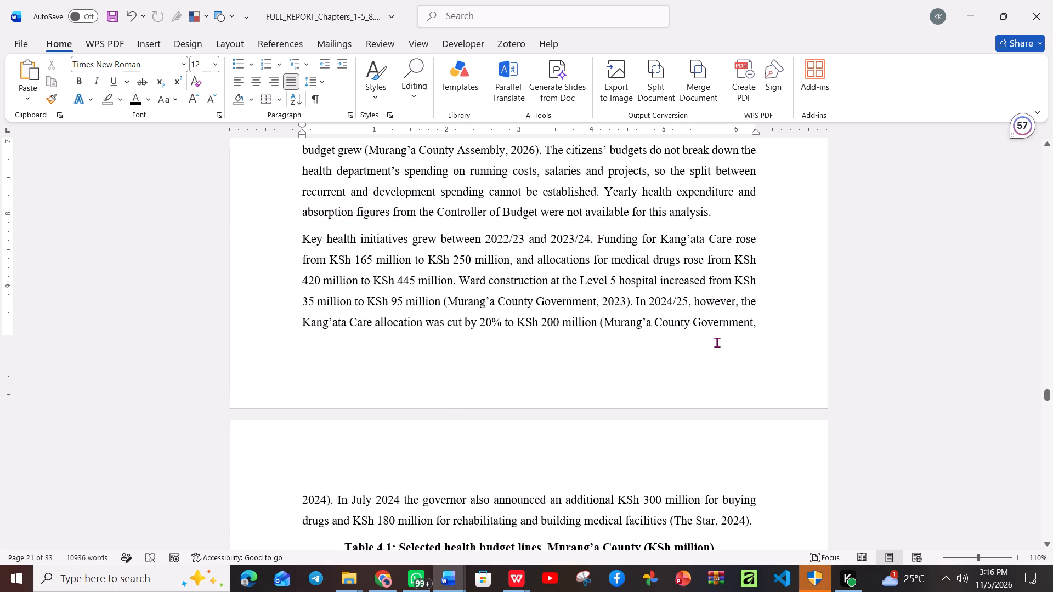
scroll(717, 342, down, 1)
scroll(717, 342, up, 1)
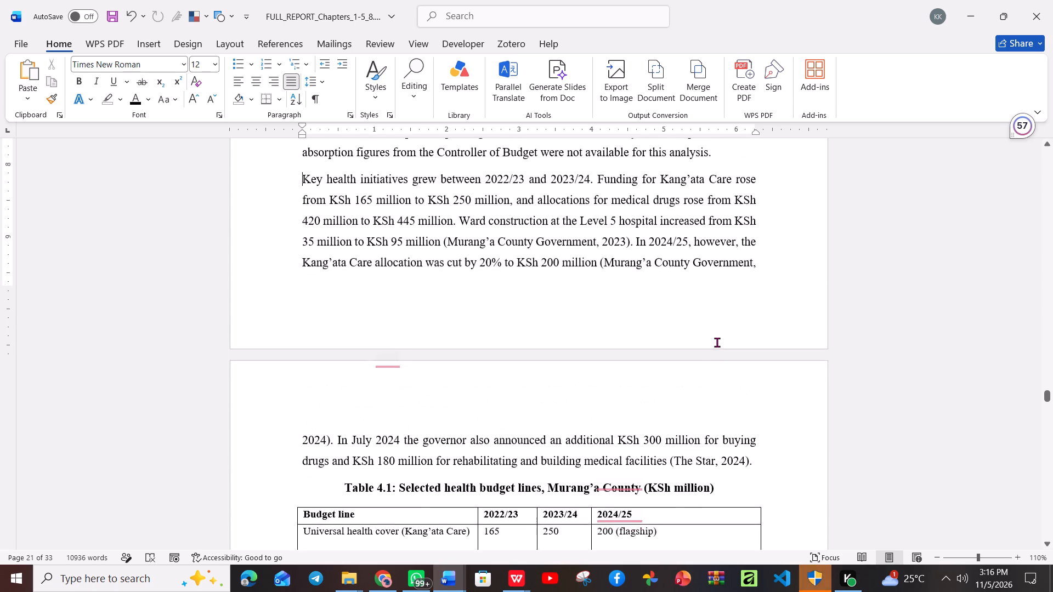
scroll(717, 342, up, 2)
scroll(717, 342, left, 1)
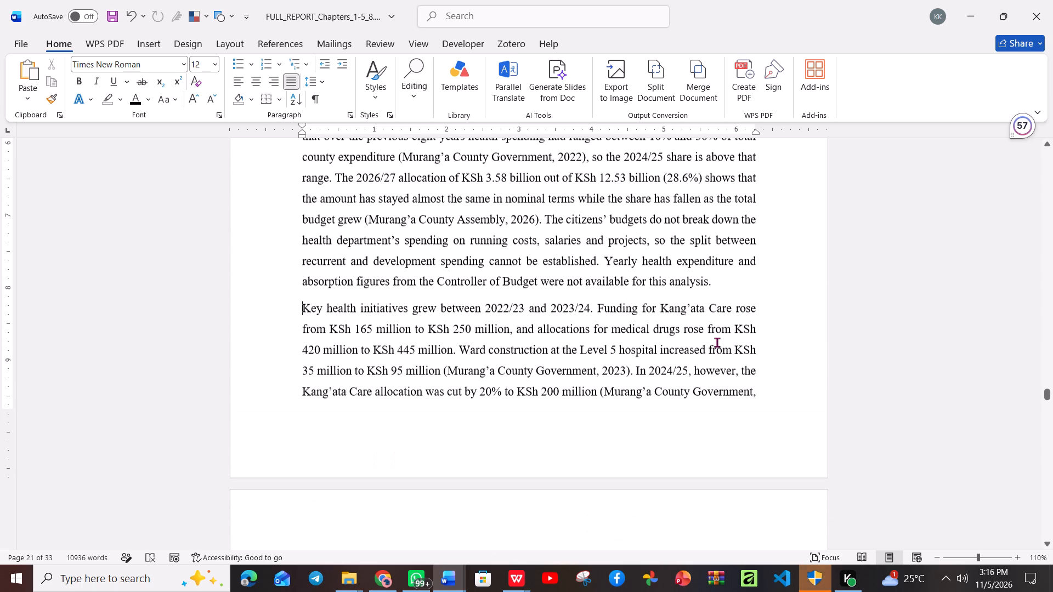
scroll(717, 342, left, 1)
scroll(717, 342, down, 3)
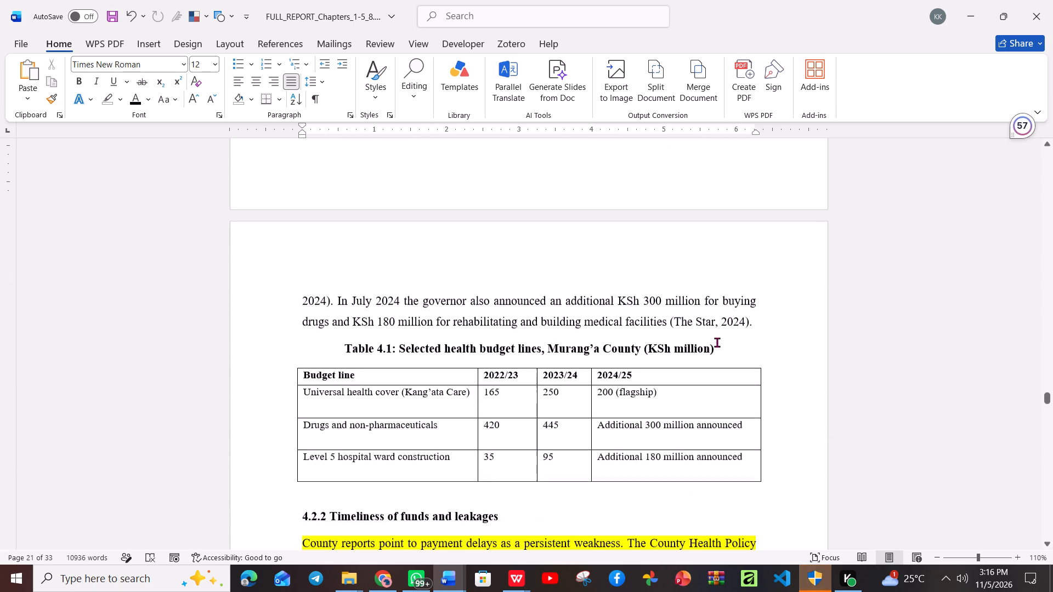
scroll(717, 342, down, 1)
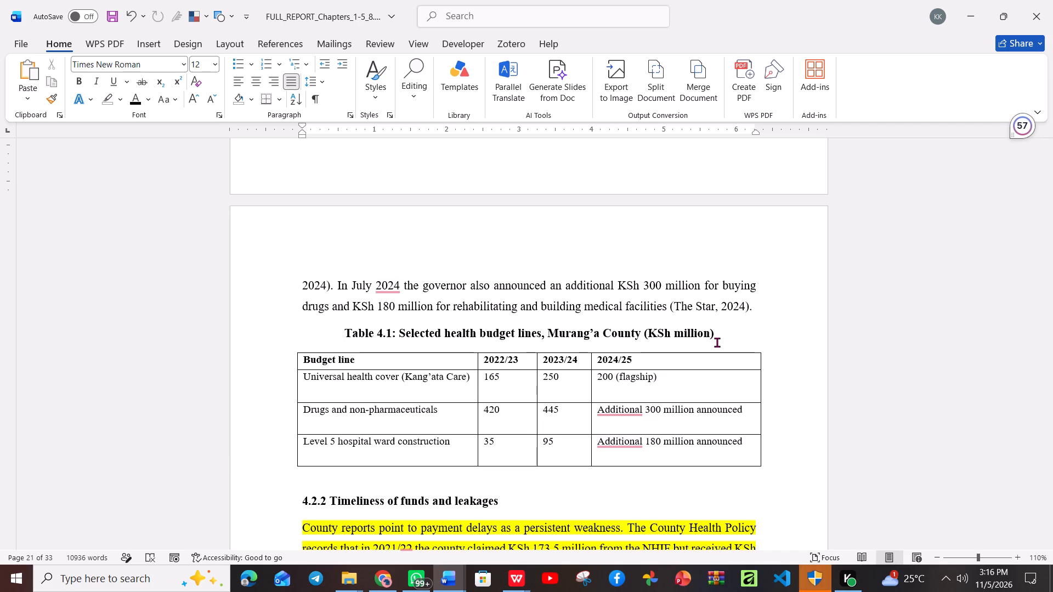
scroll(717, 342, down, 2)
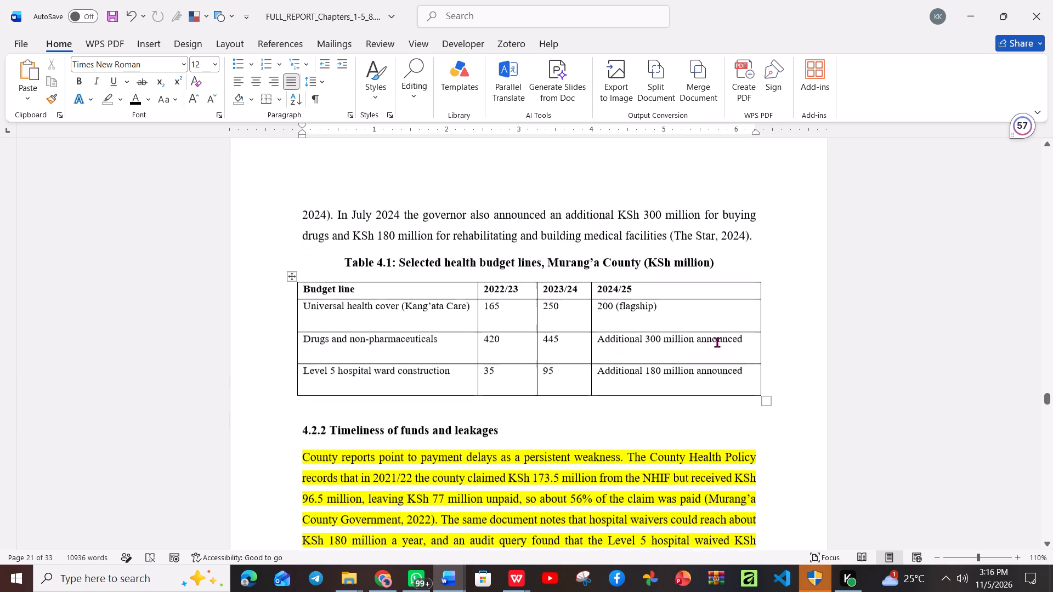
scroll(717, 342, down, 1)
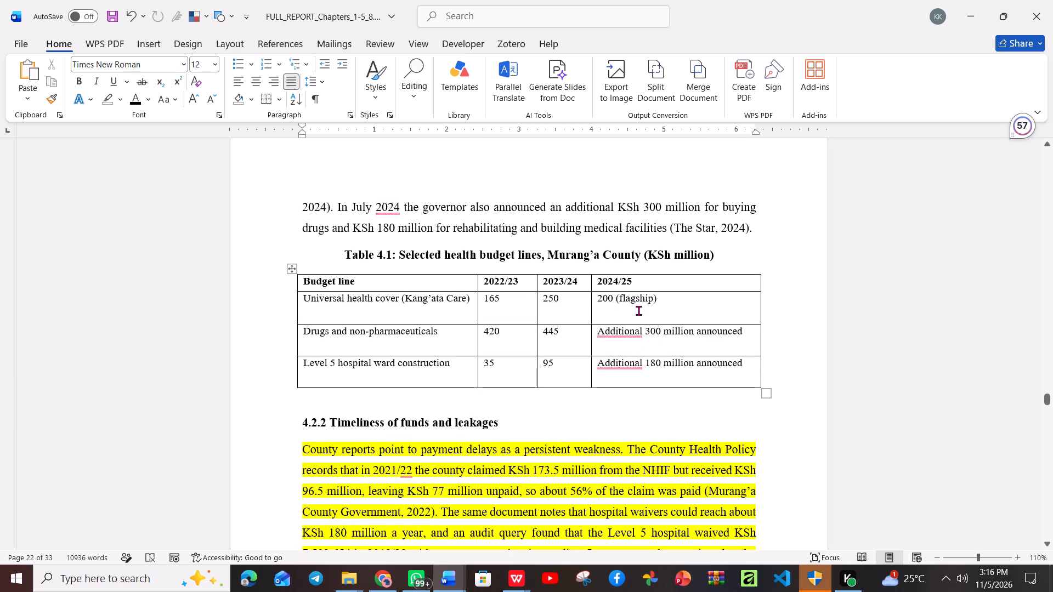
click(618, 305)
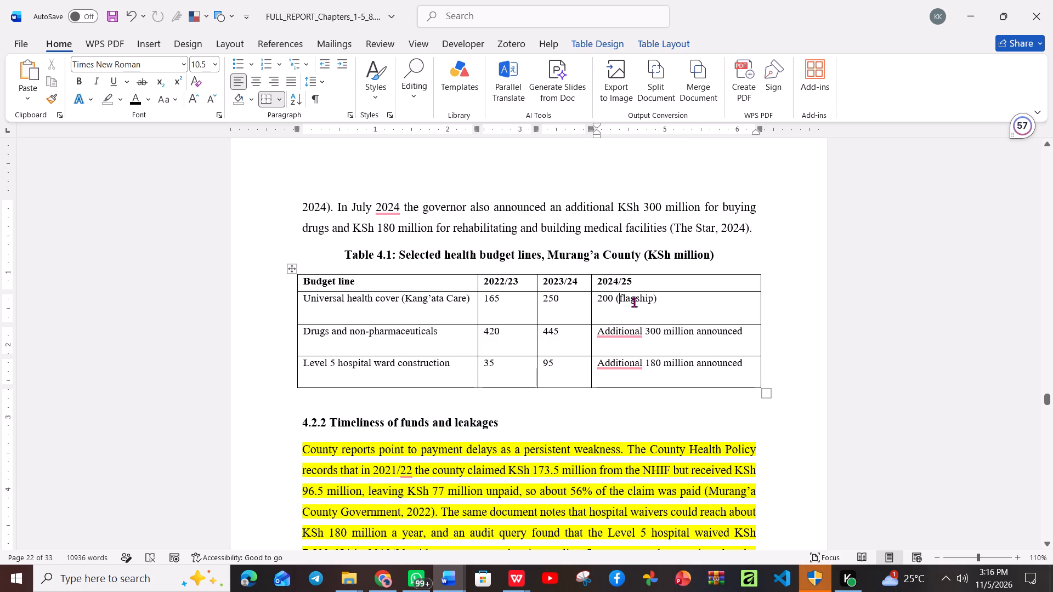
drag(660, 297, 626, 301)
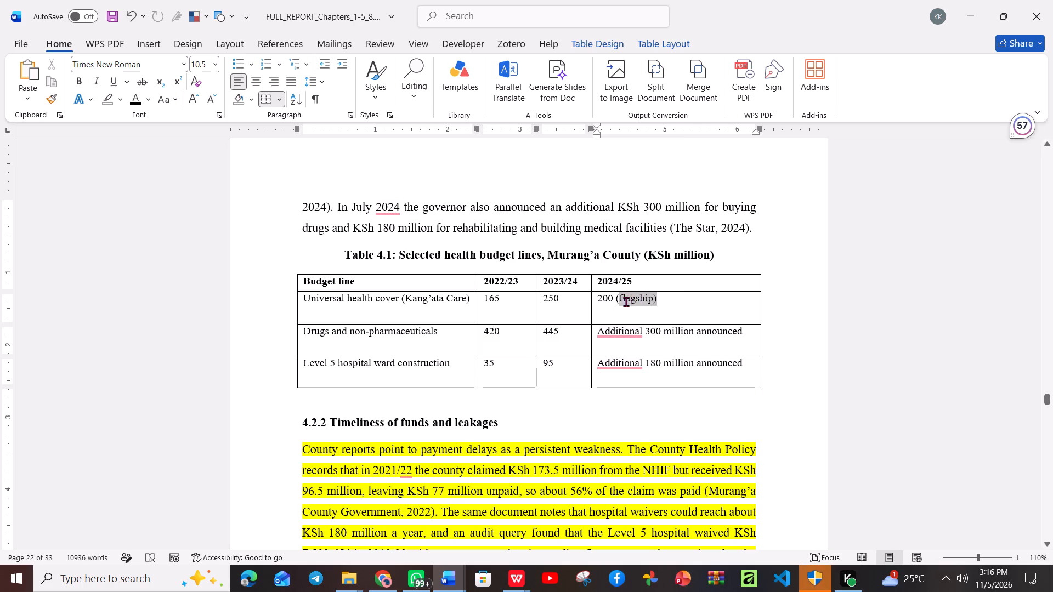
drag(626, 301, 615, 301)
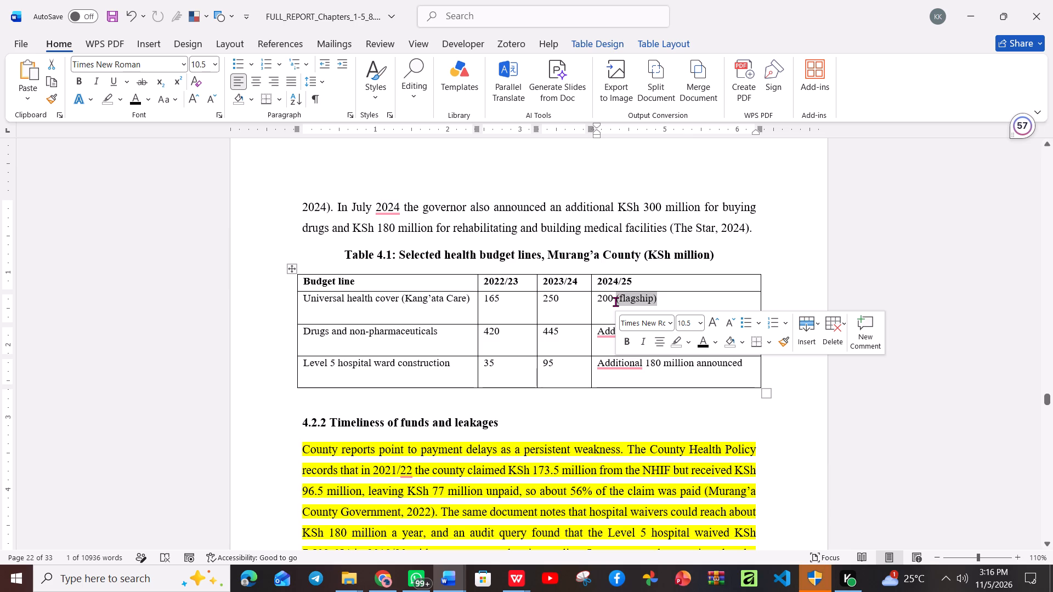
key(Delete)
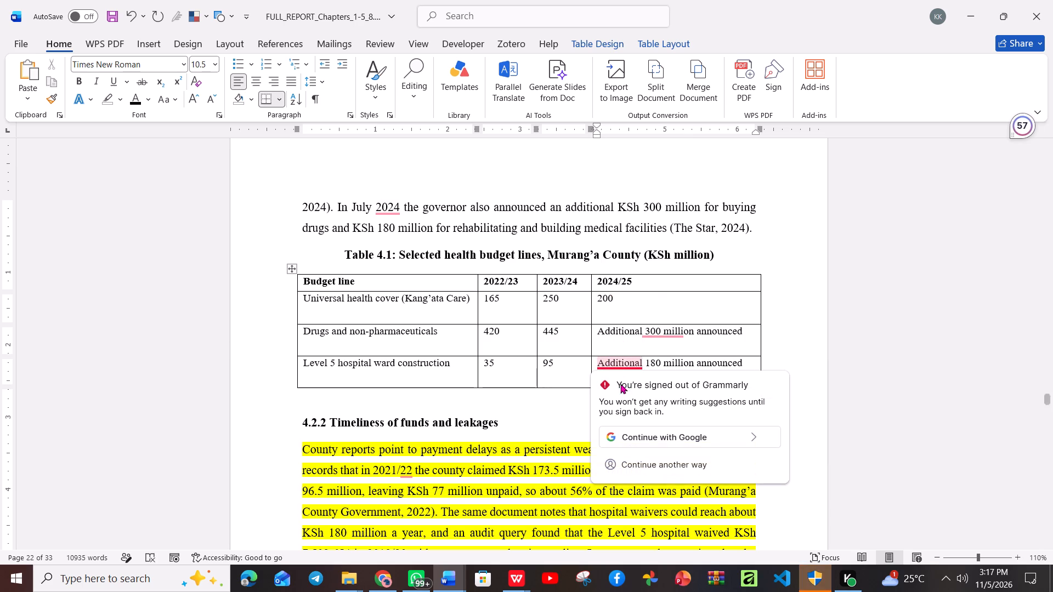
Remove the yellow highlight from "County reports point to payment delays as a persistent weakness" at the start of section 4.2.2.
scroll(531, 409, down, 3)
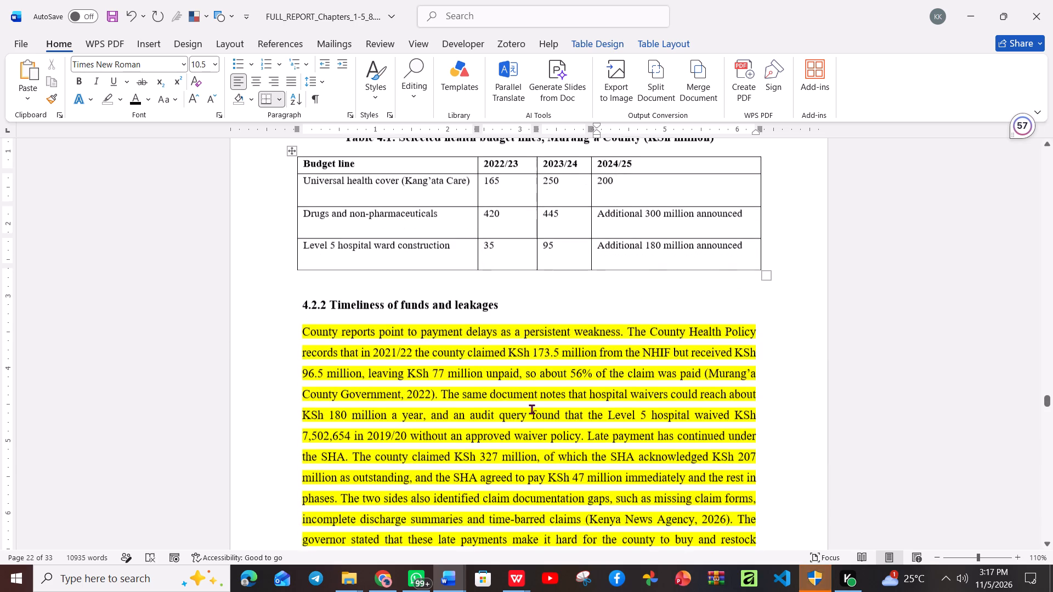
scroll(531, 409, down, 3)
scroll(531, 415, up, 4)
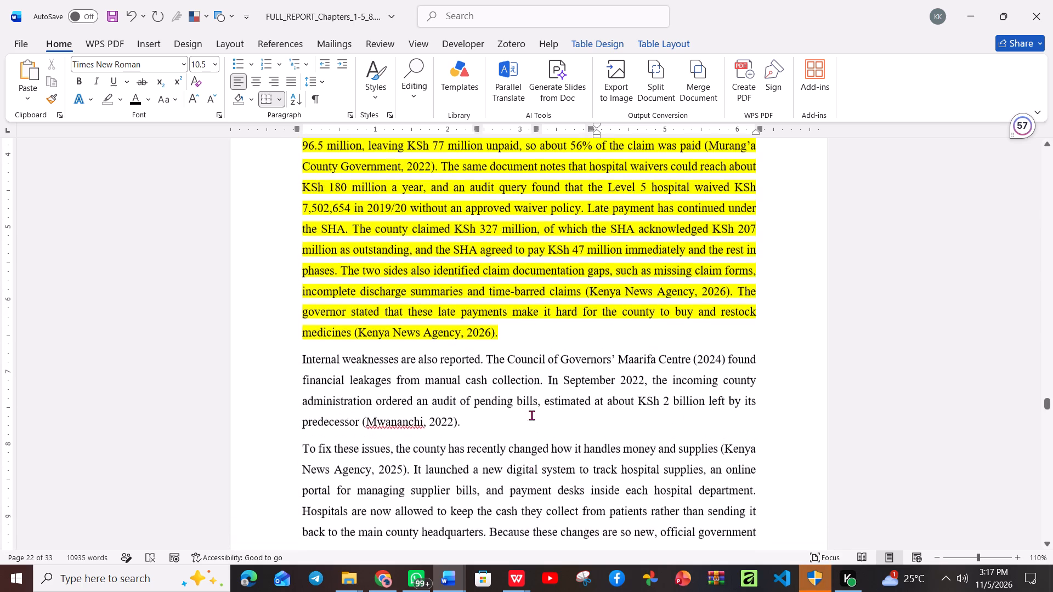
scroll(531, 415, up, 1)
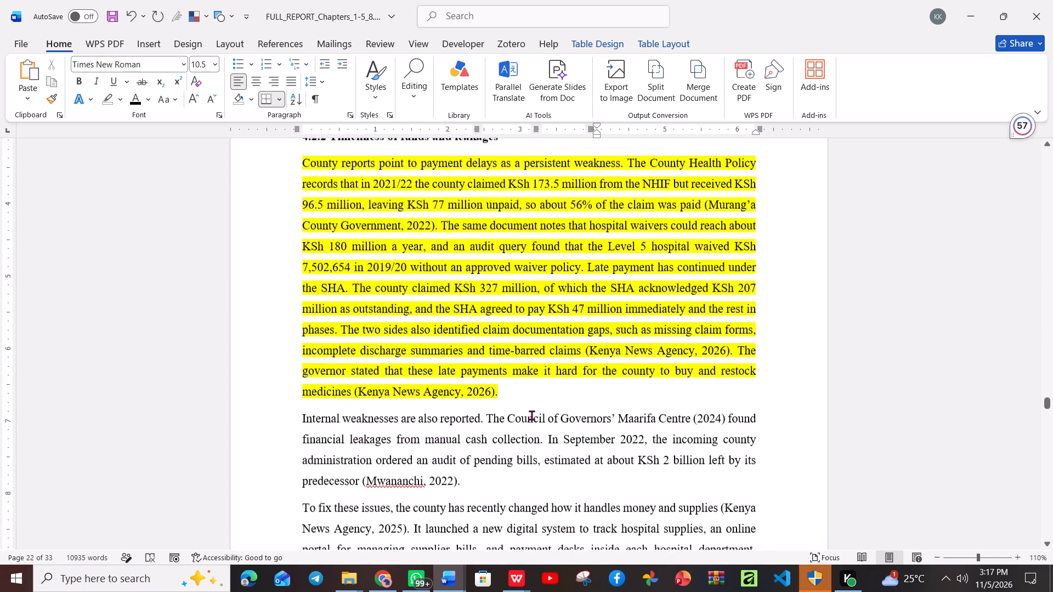
scroll(531, 415, up, 1)
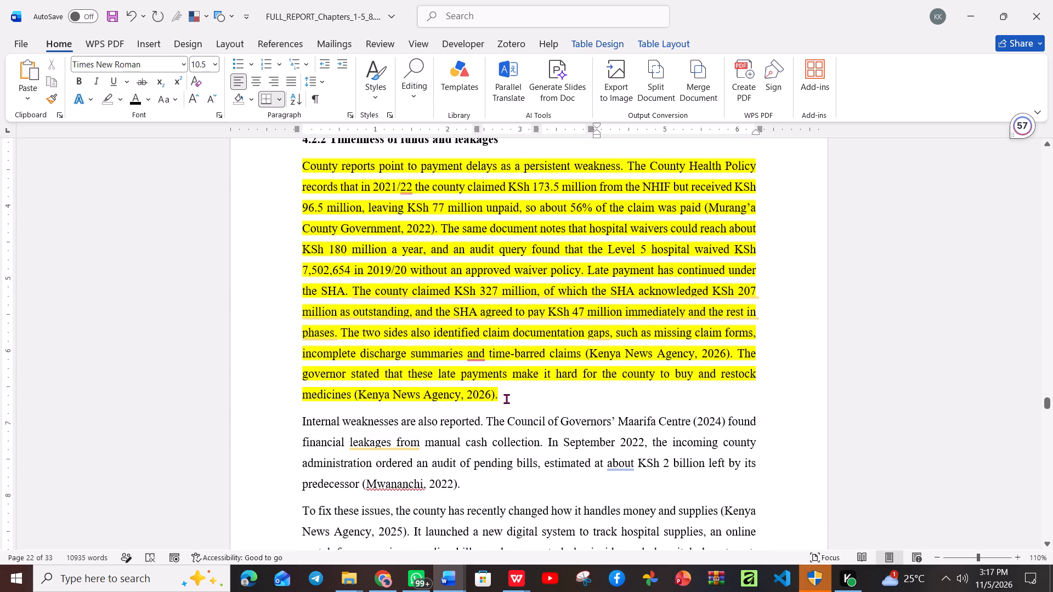
scroll(506, 399, up, 1)
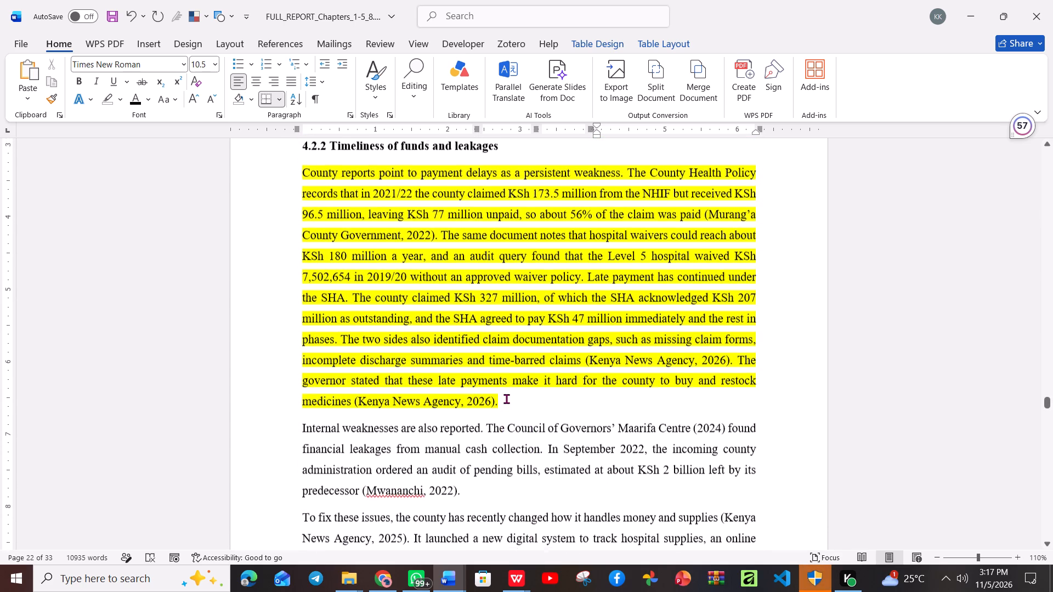
scroll(506, 399, up, 1)
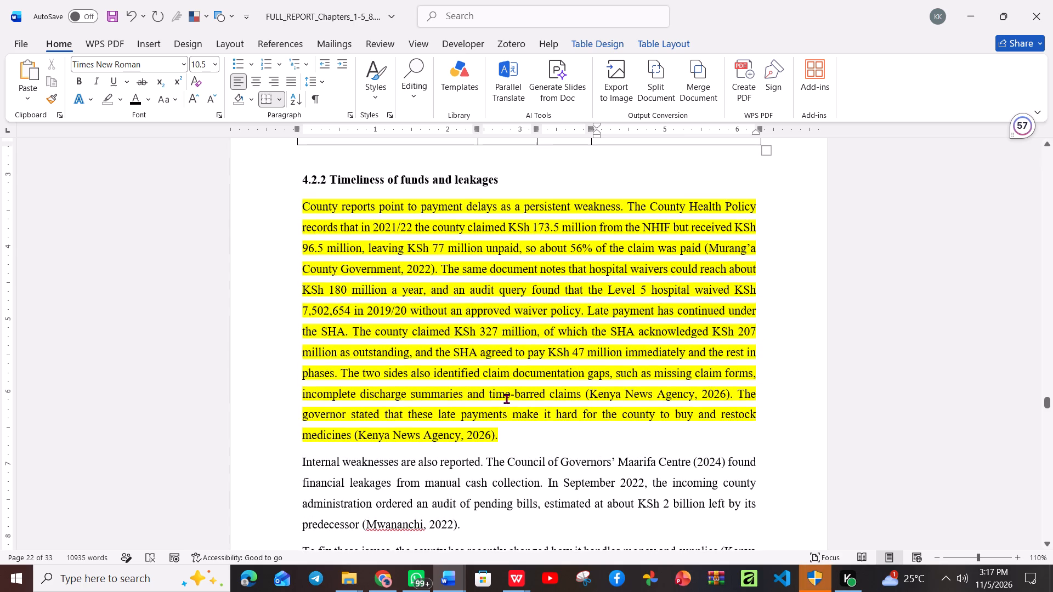
scroll(506, 399, up, 2)
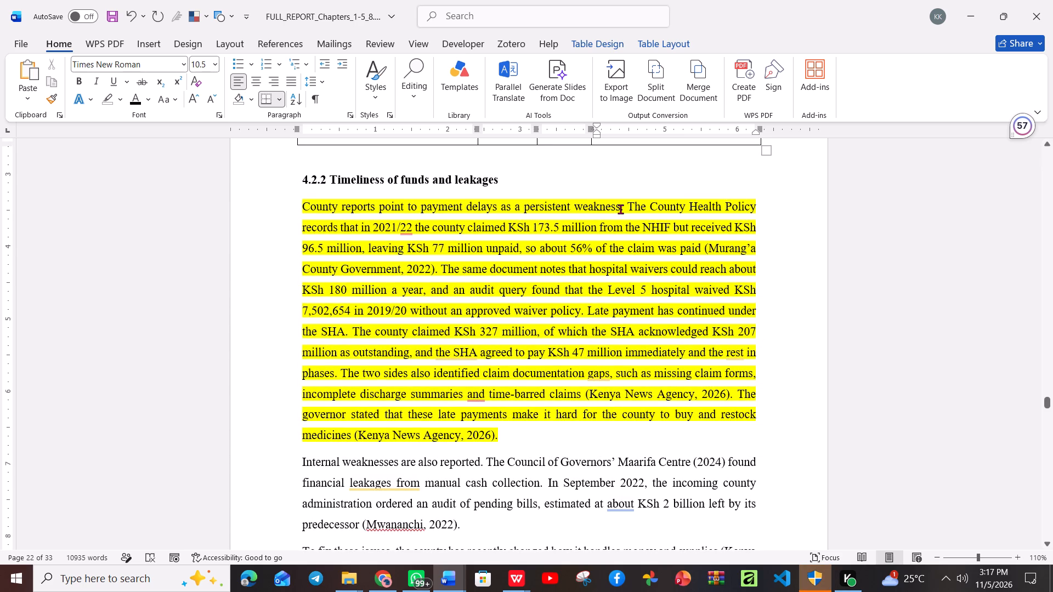
drag(620, 209, 325, 216)
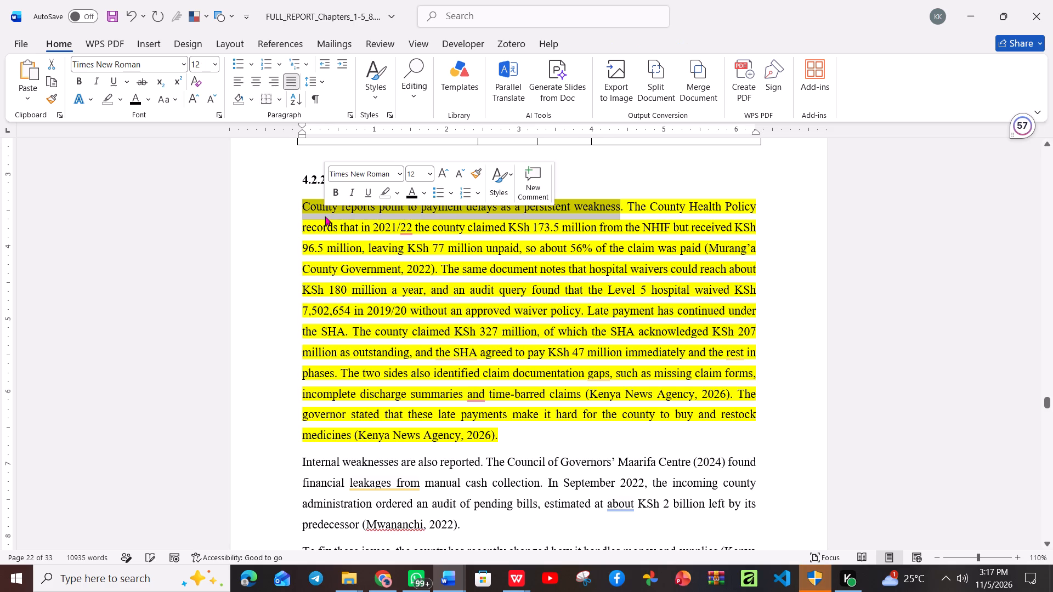
click(375, 192)
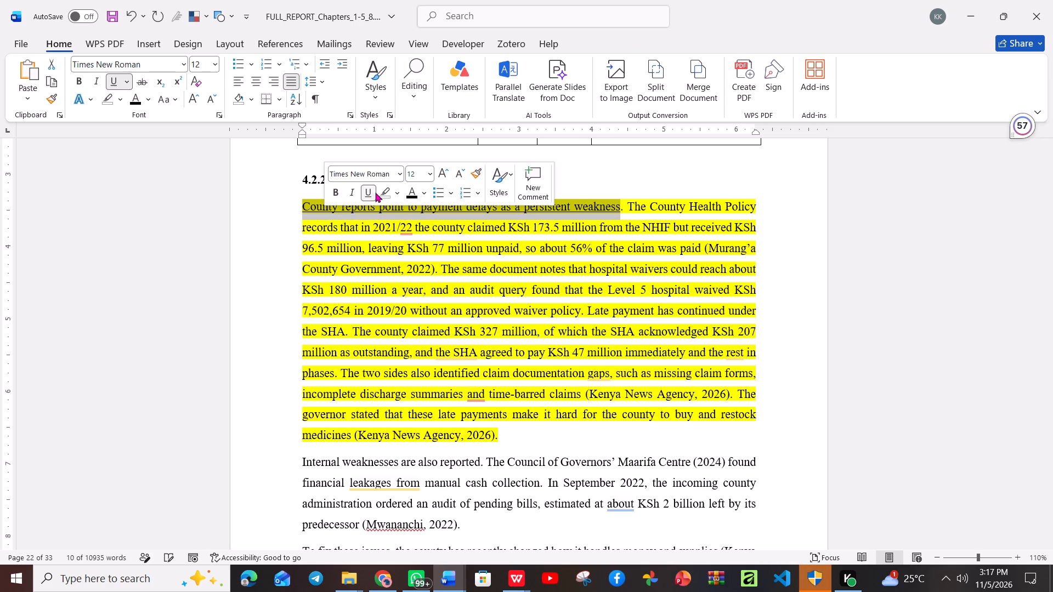
click(375, 192)
click(382, 192)
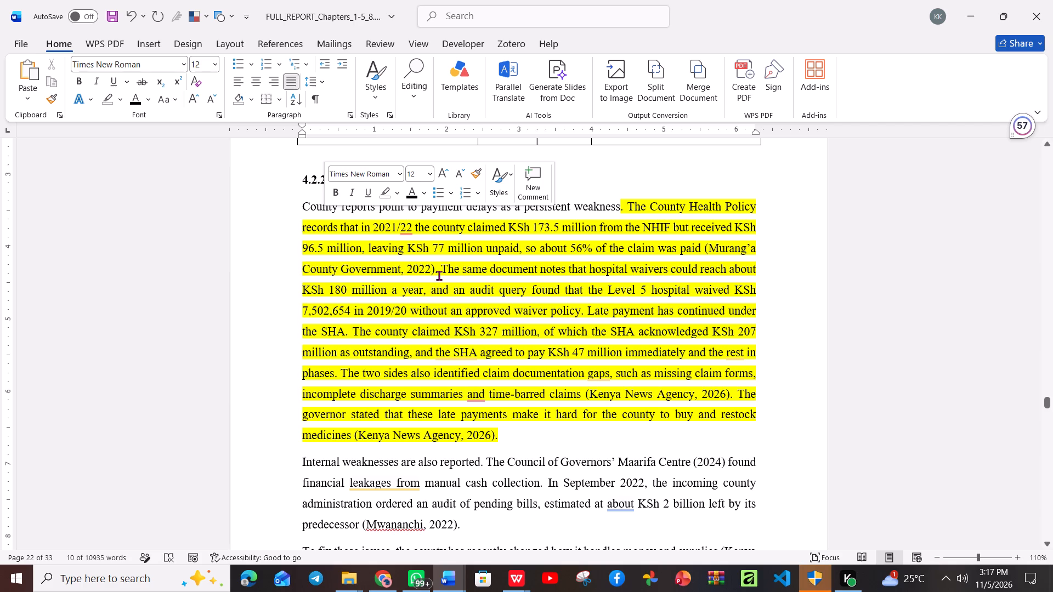
Remove the yellow highlight from the rest of section 4.2.2's first paragraph, from "The County Health Policy records" to "medicines (Kenya News Agency, 2026).".
drag(439, 275, 373, 192)
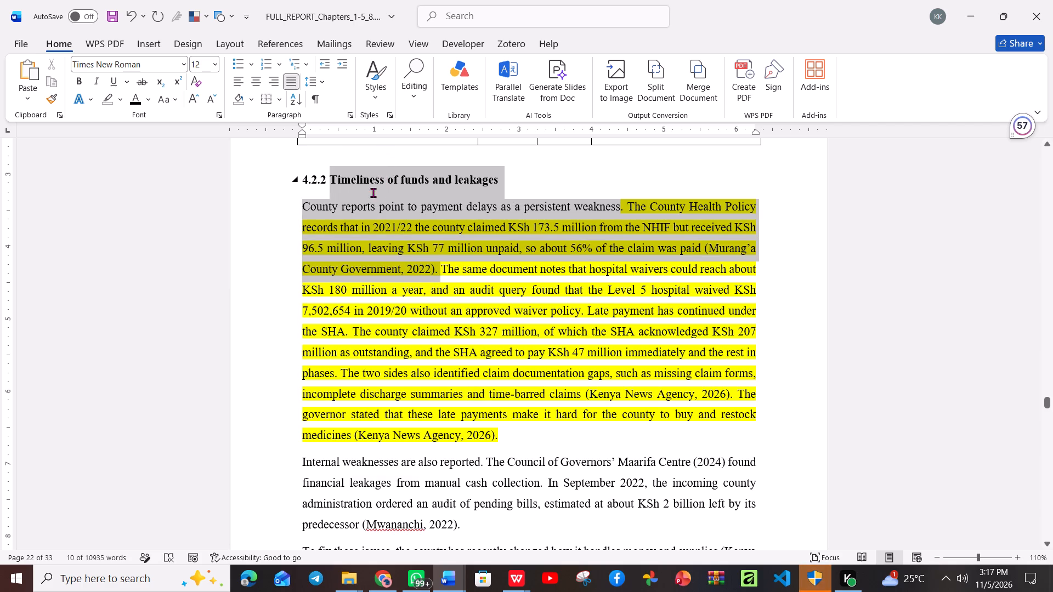
drag(373, 192, 300, 197)
click(358, 173)
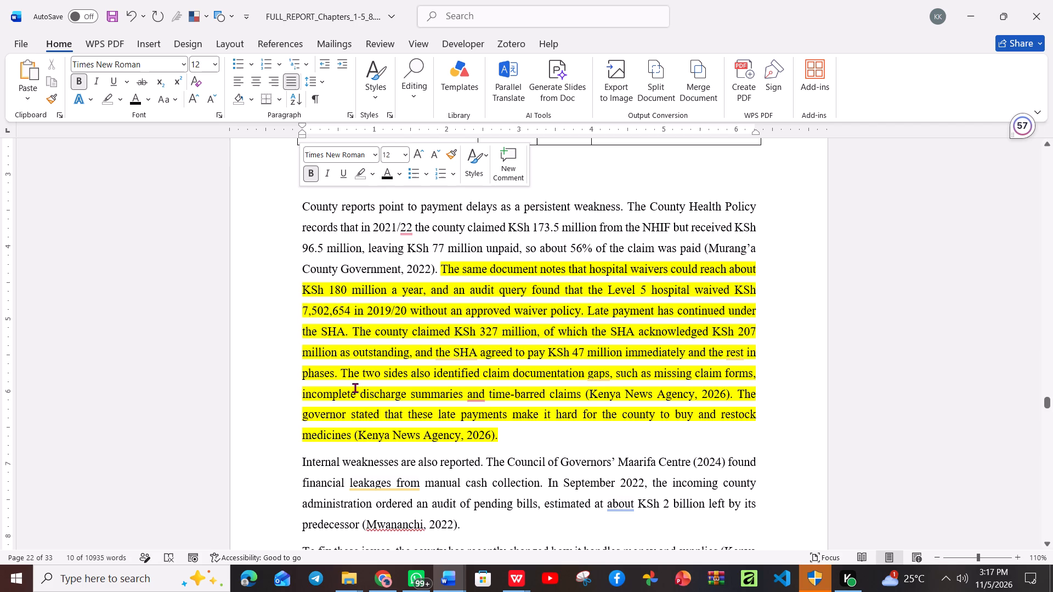
drag(341, 378, 438, 226)
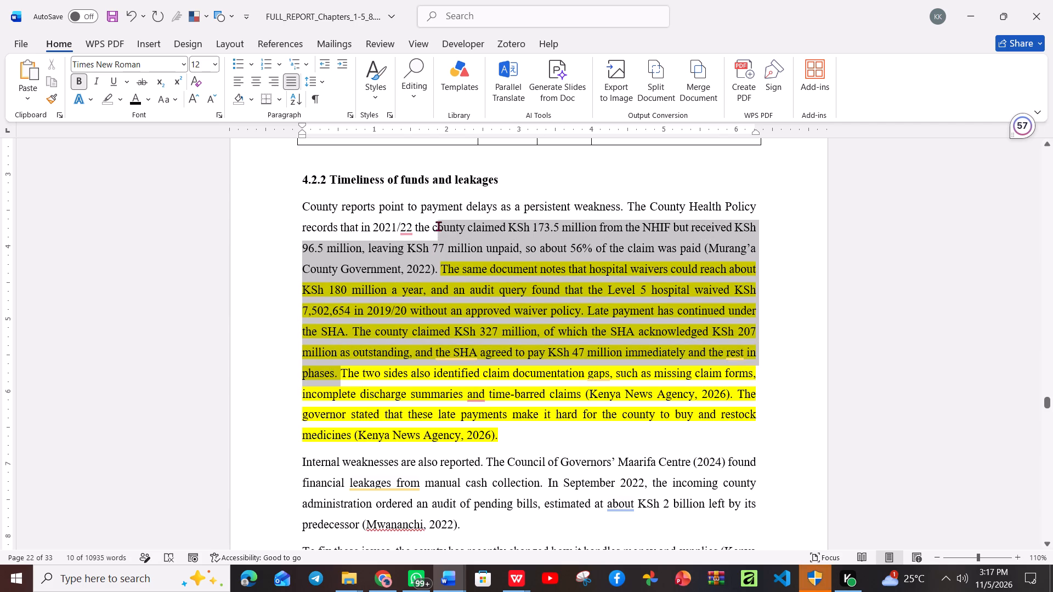
drag(438, 226, 432, 254)
click(494, 234)
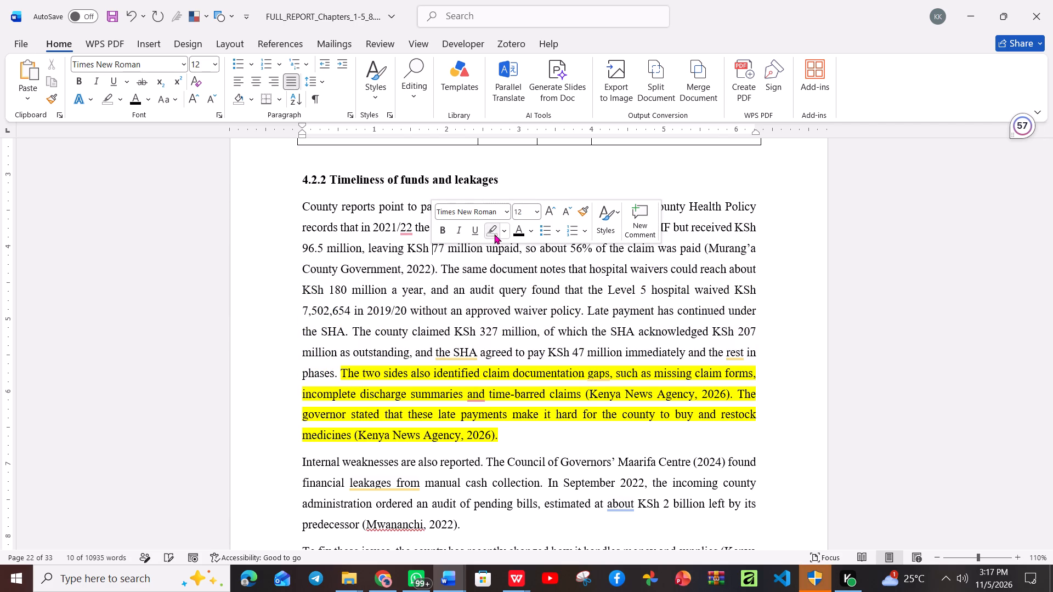
drag(512, 442, 399, 407)
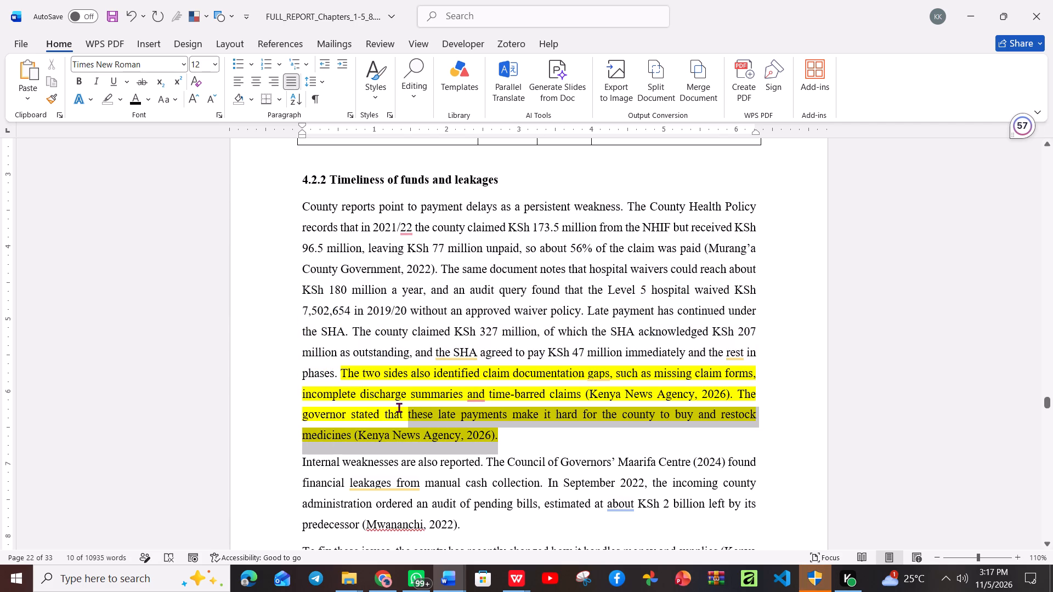
drag(399, 407, 337, 383)
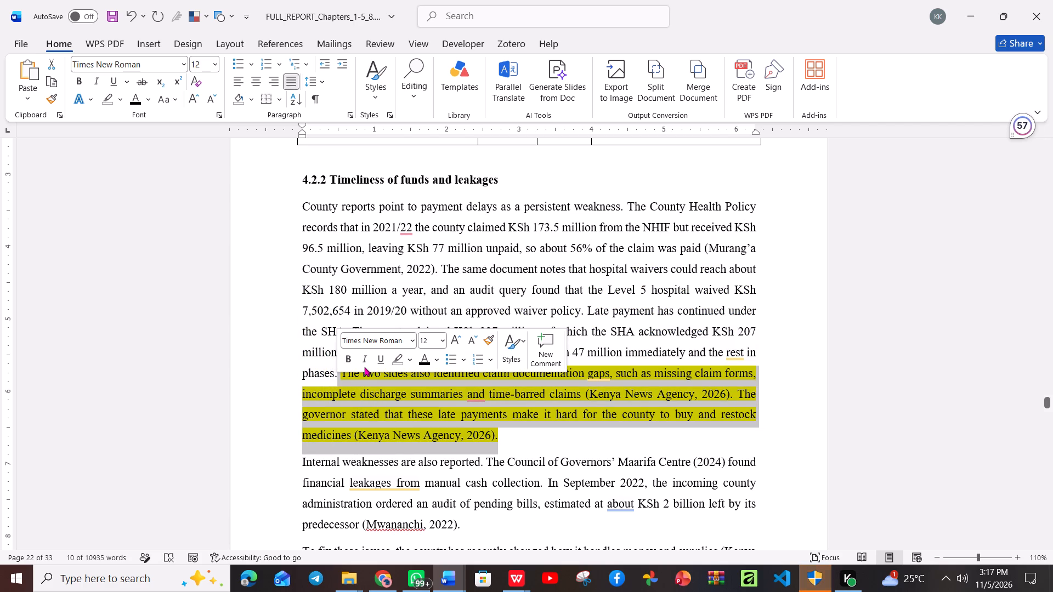
click(395, 361)
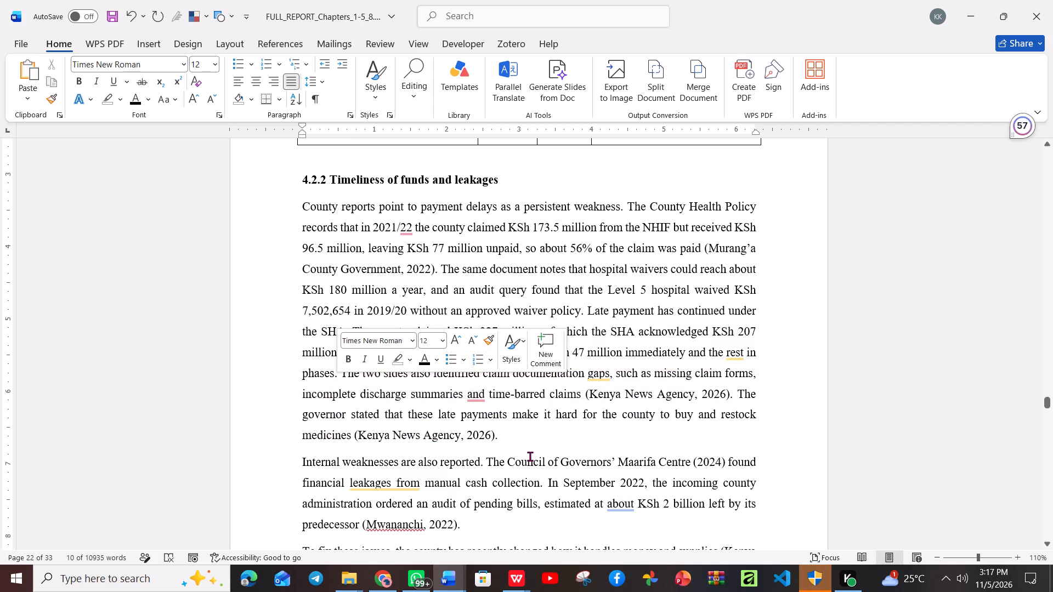
Check the highlighted paragraph in section 4.2.3 on Kang’ata Care against the years, figures and statuses in Table 4.2.
scroll(530, 456, down, 6)
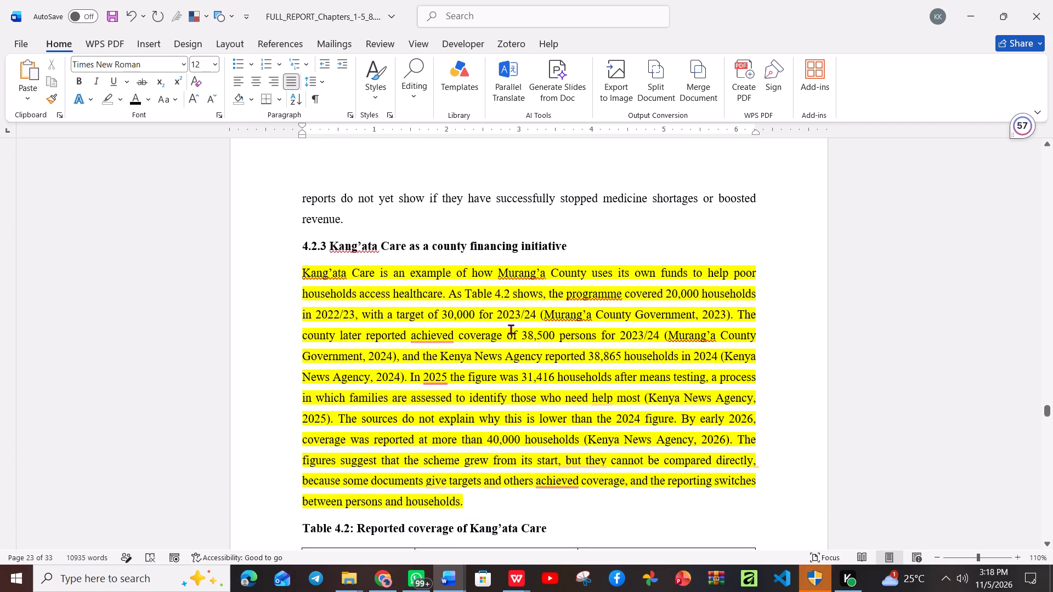
scroll(462, 324, down, 1)
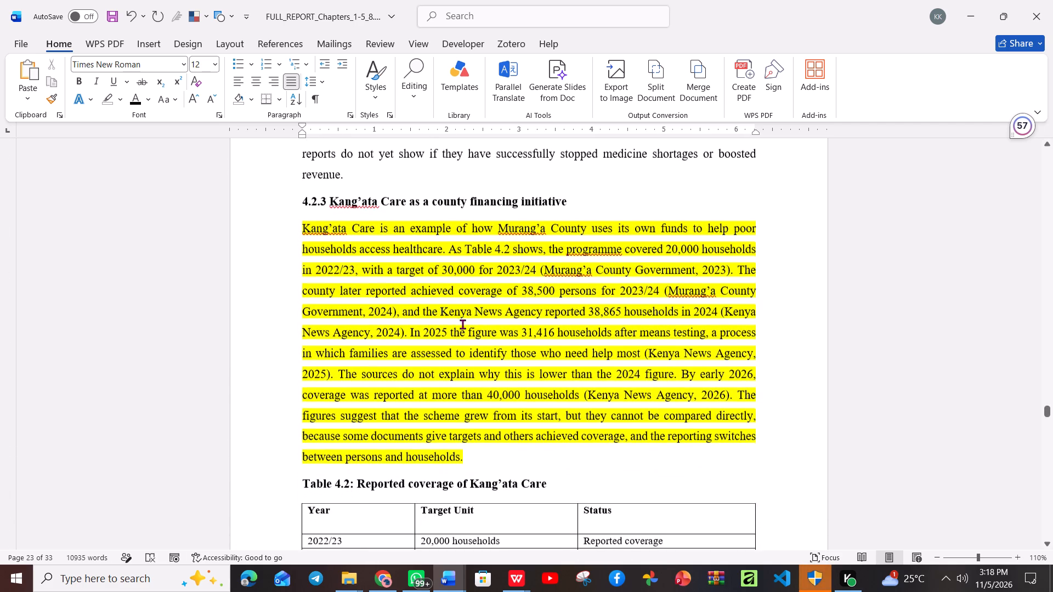
scroll(462, 324, down, 3)
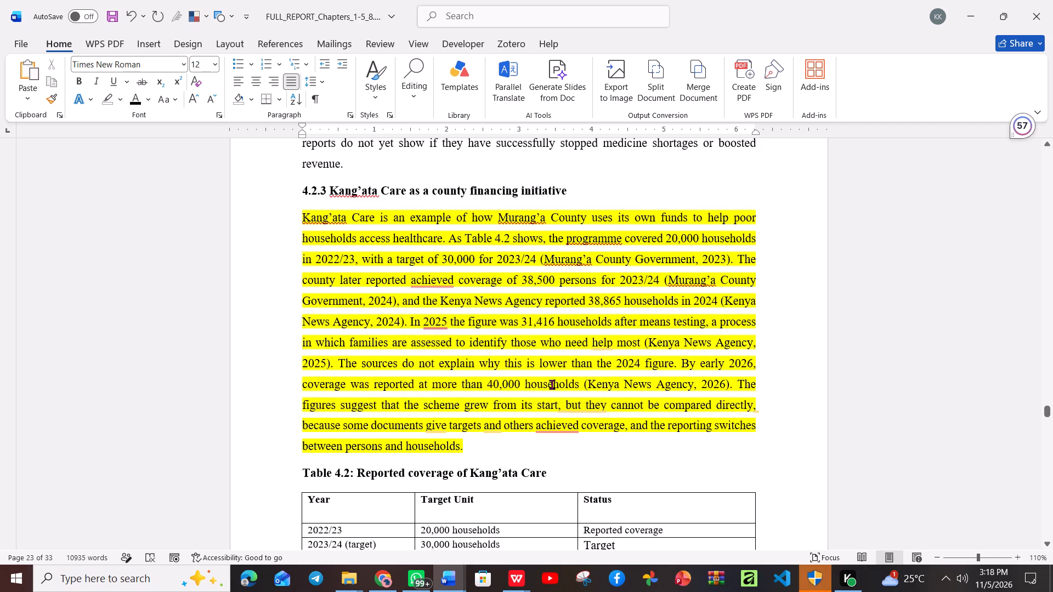
scroll(554, 394, down, 2)
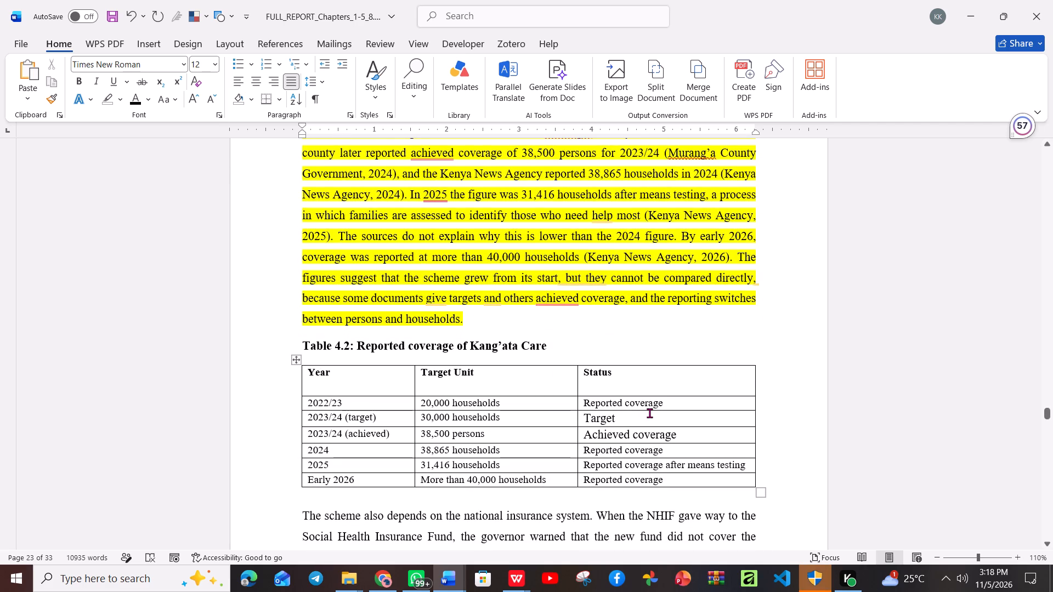
scroll(637, 403, down, 1)
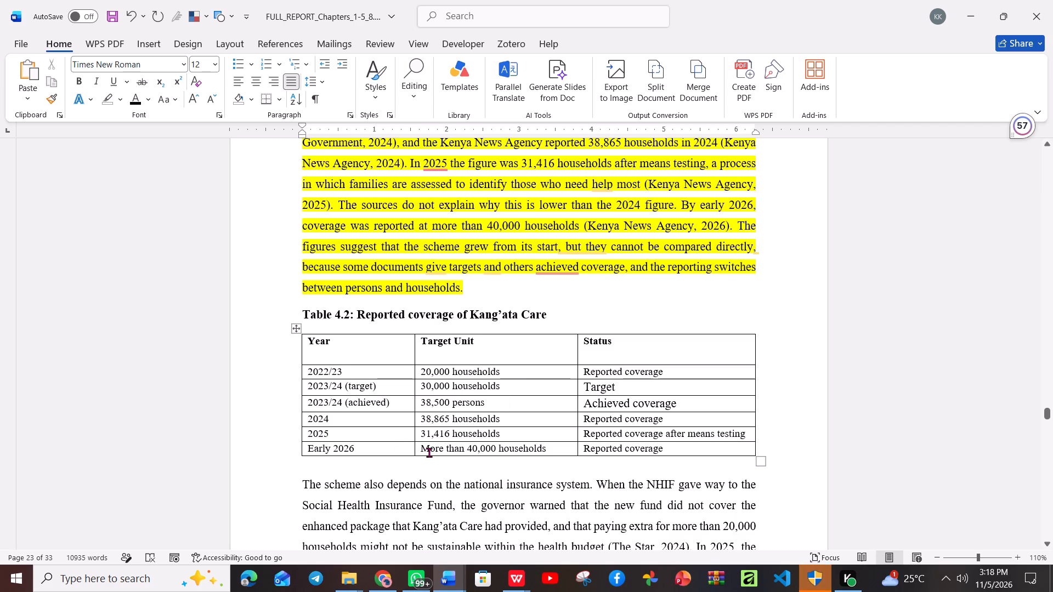
scroll(463, 385, down, 1)
scroll(463, 394, up, 1)
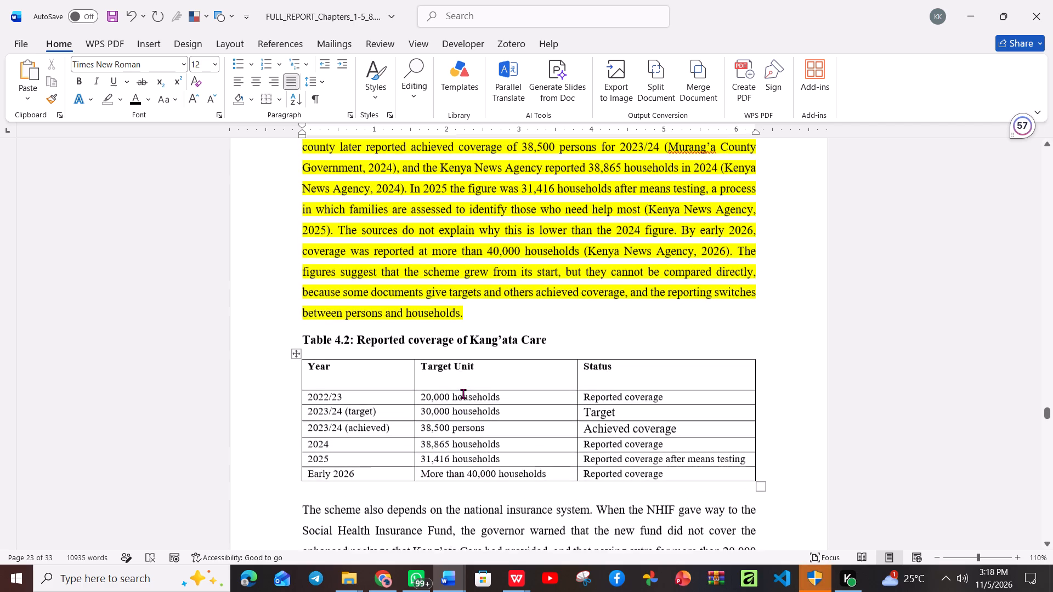
scroll(463, 394, up, 1)
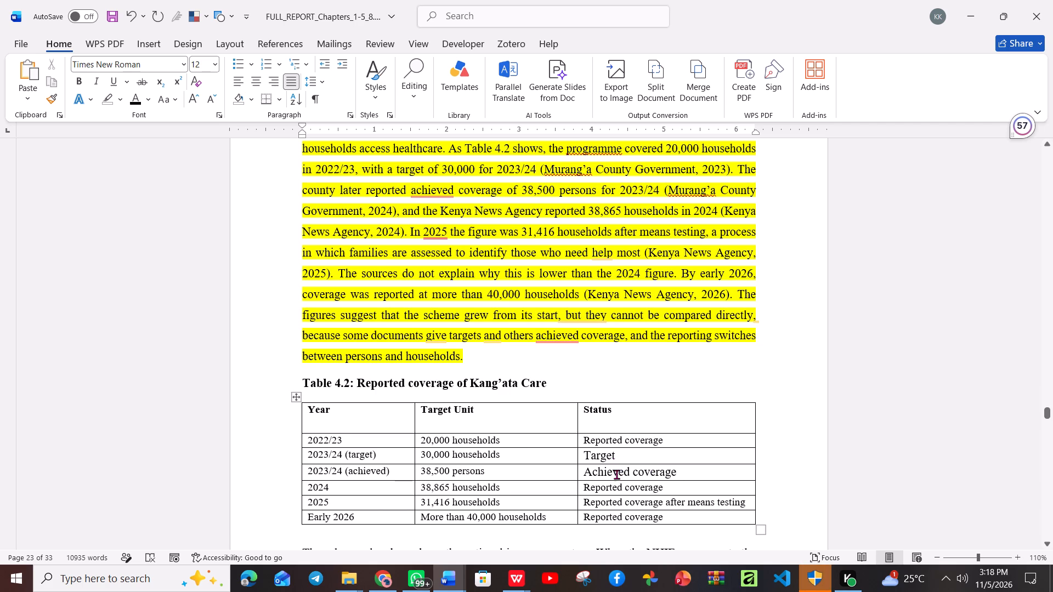
scroll(626, 454, down, 1)
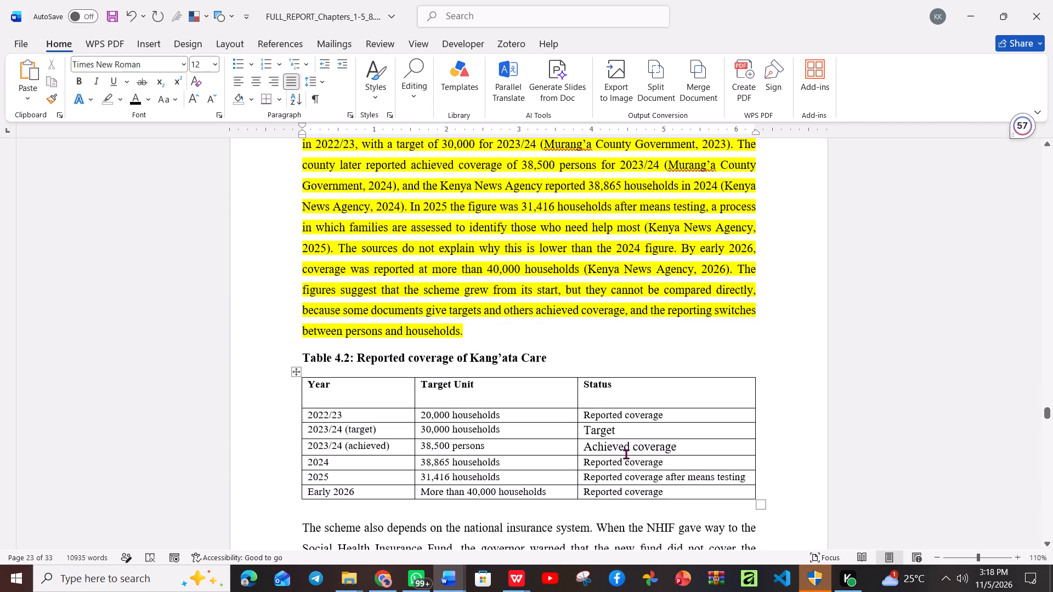
scroll(626, 454, down, 1)
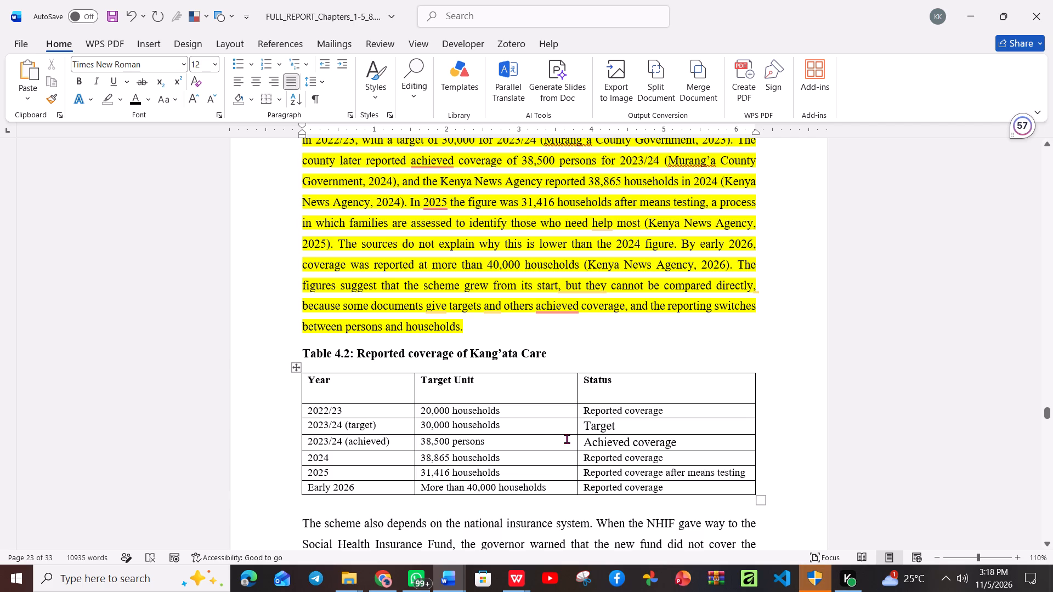
scroll(534, 430, up, 2)
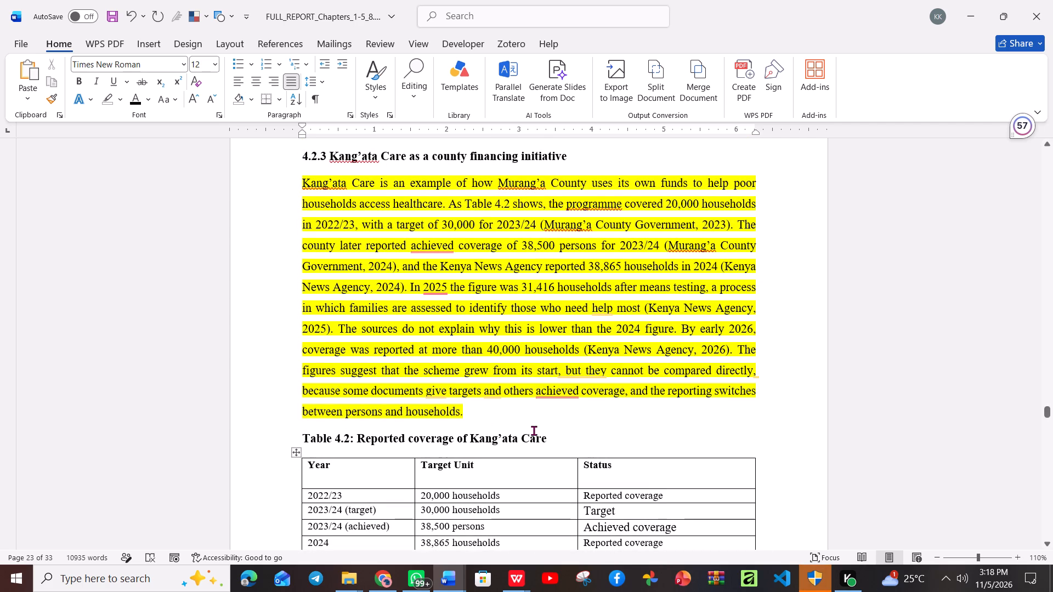
scroll(534, 430, down, 1)
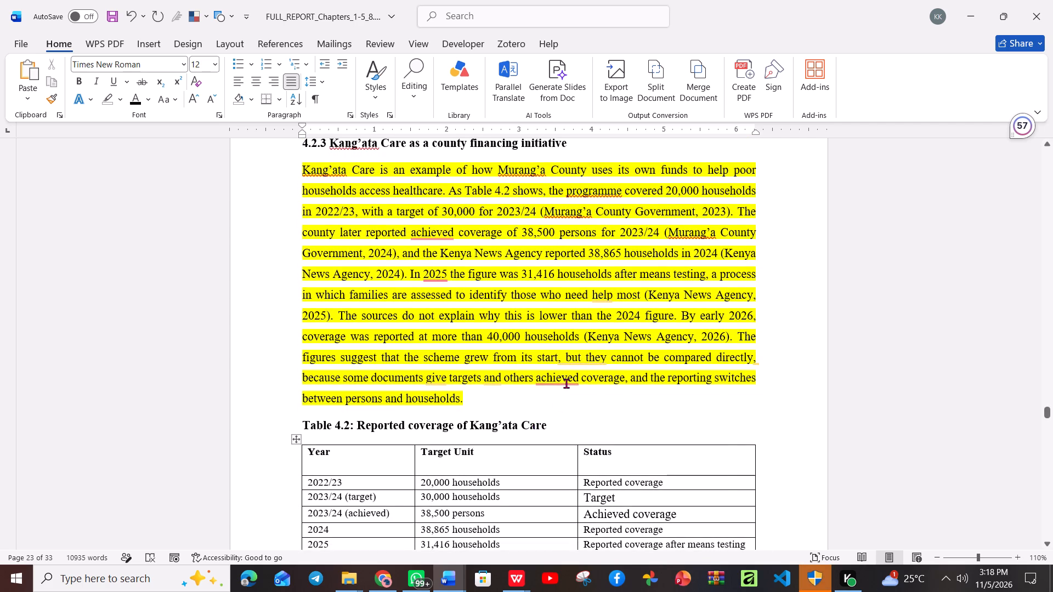
scroll(567, 382, down, 1)
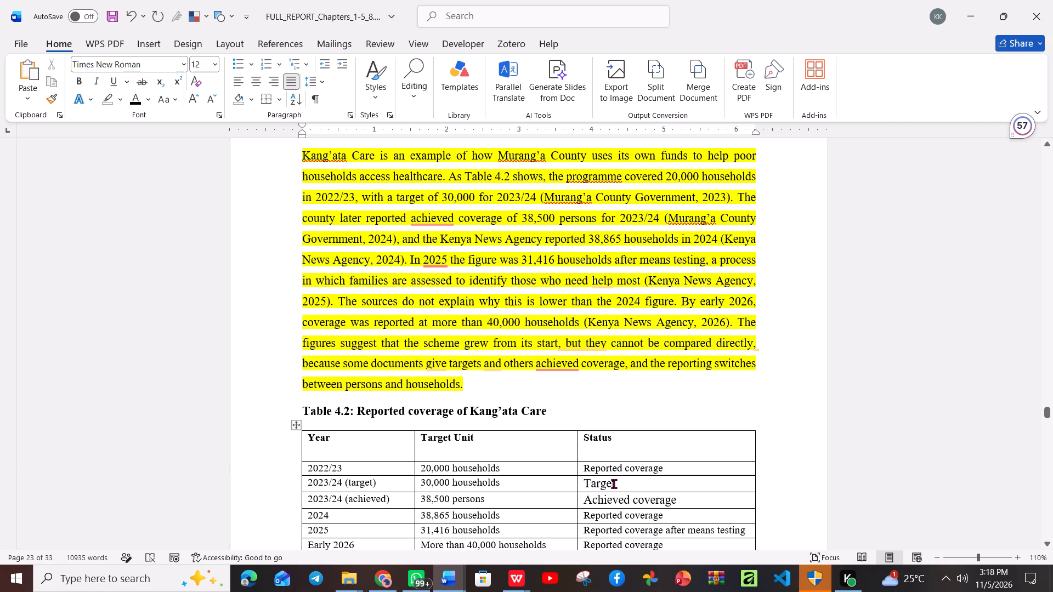
scroll(614, 483, down, 1)
scroll(614, 483, up, 1)
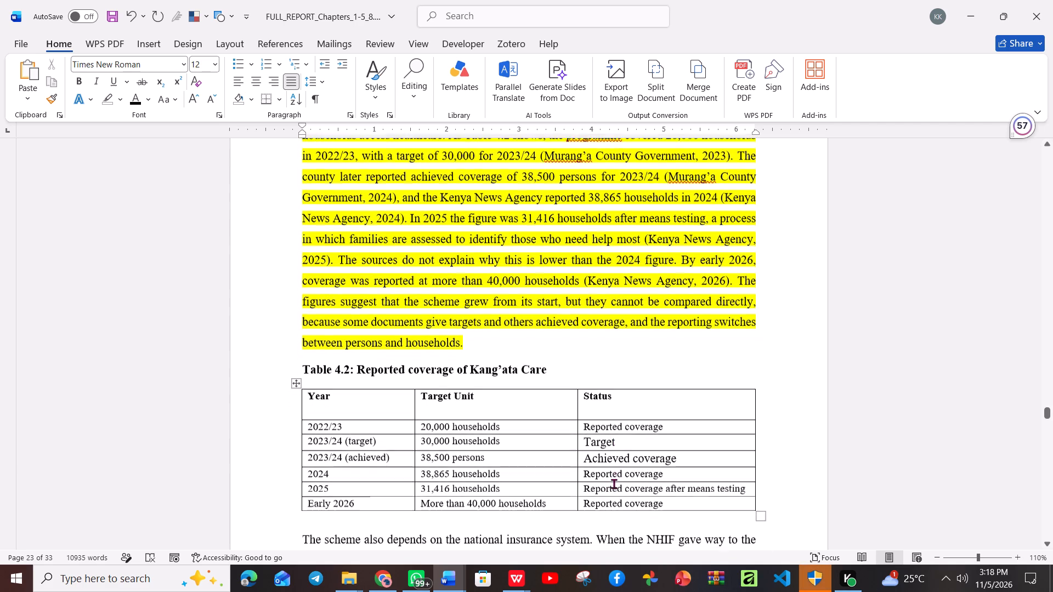
scroll(614, 483, up, 2)
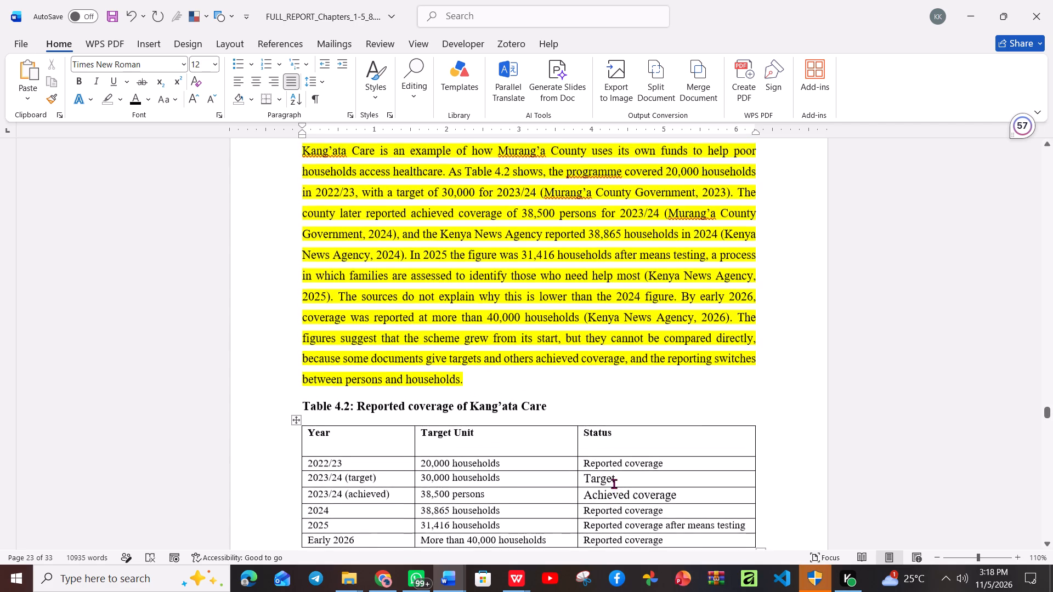
scroll(614, 483, up, 1)
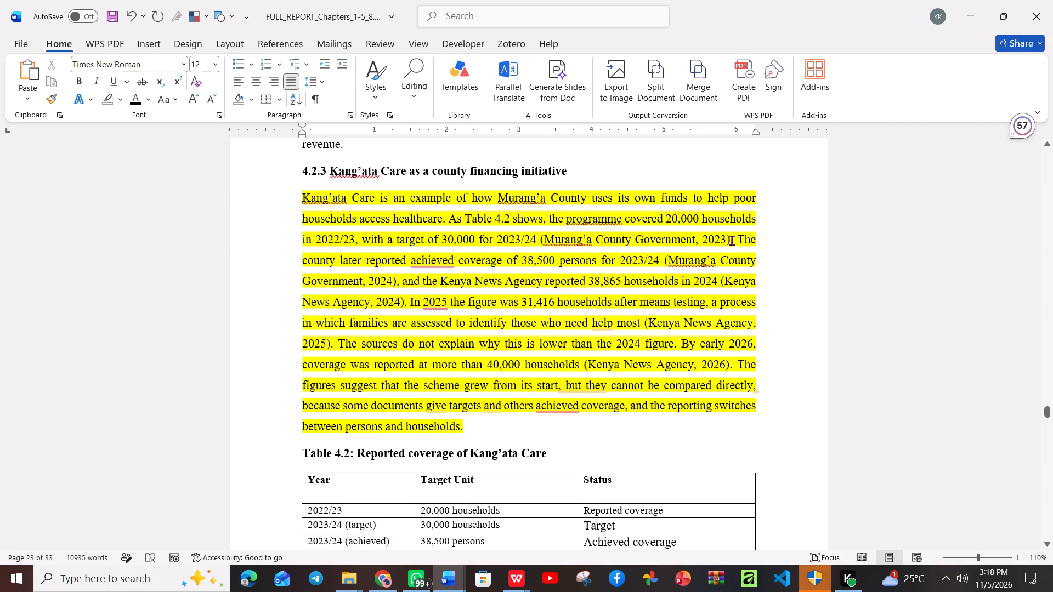
Remove the yellow highlight from the whole "Kang’ata Care is an example" paragraph in section 4.2.3.
drag(732, 240, 606, 252)
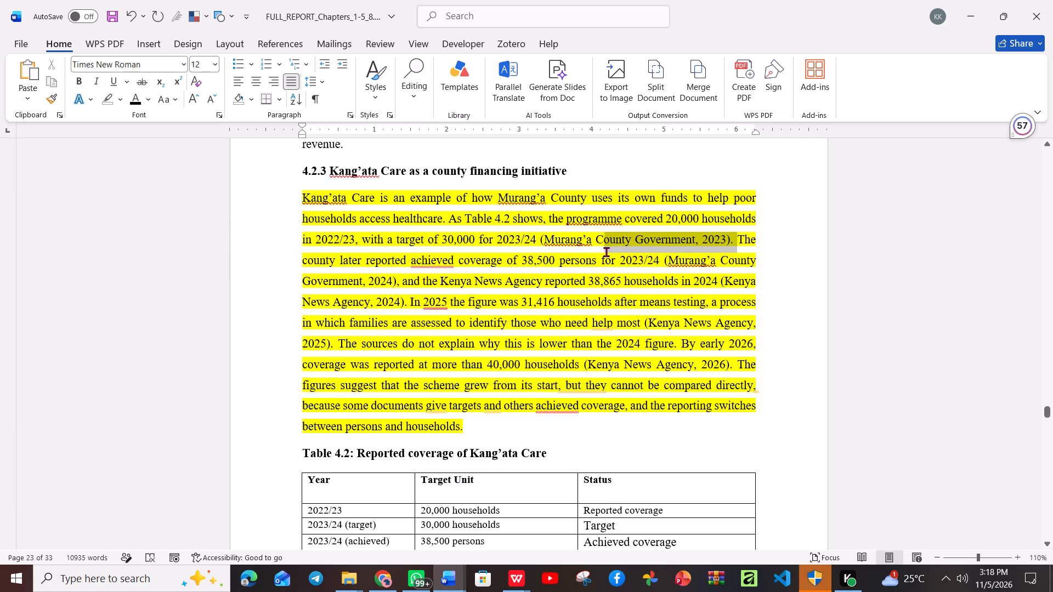
drag(606, 252, 370, 232)
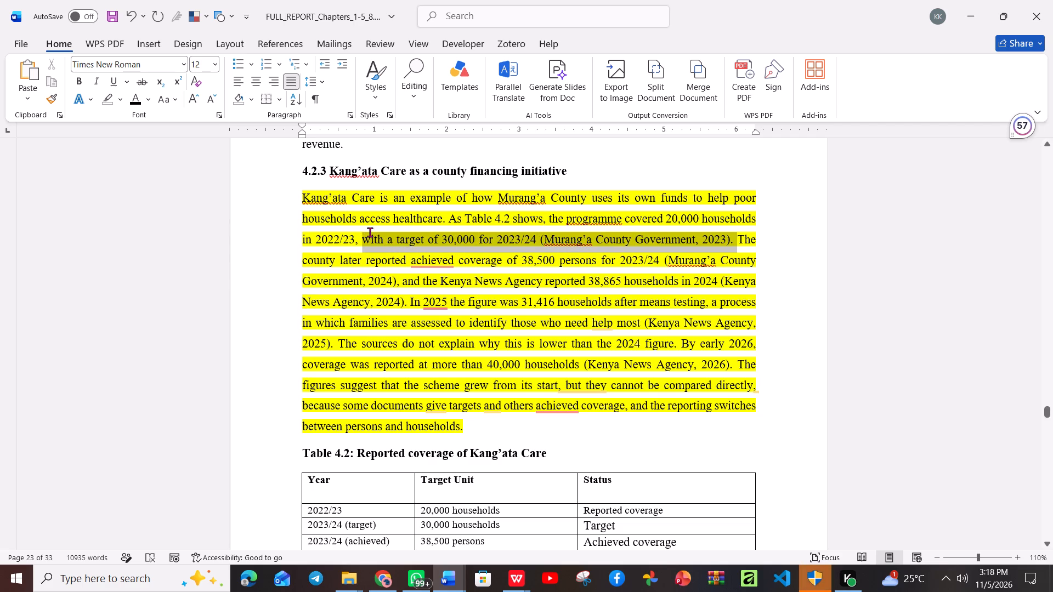
drag(370, 232, 308, 155)
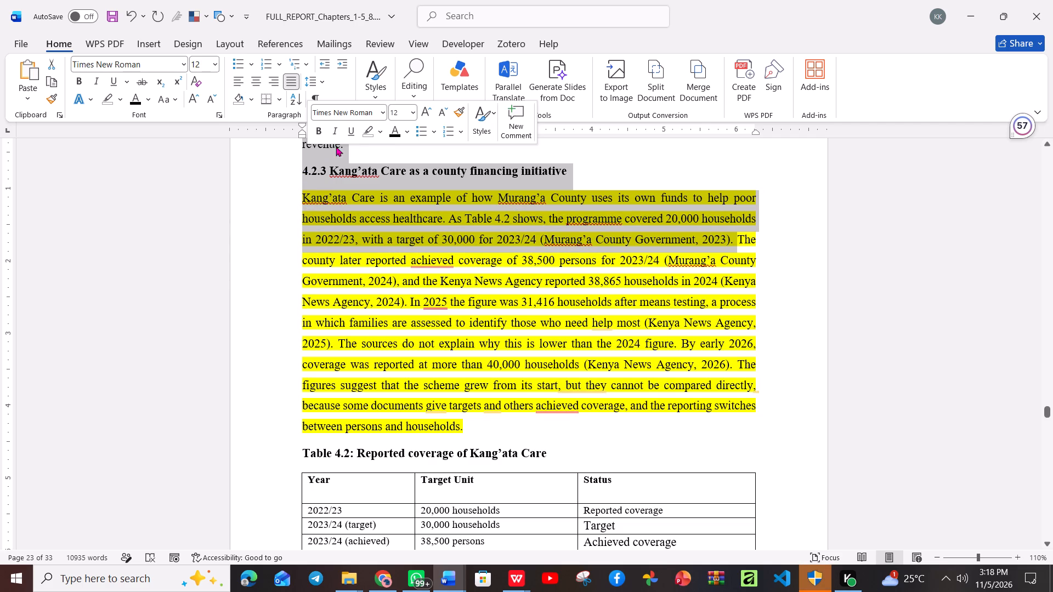
click(372, 133)
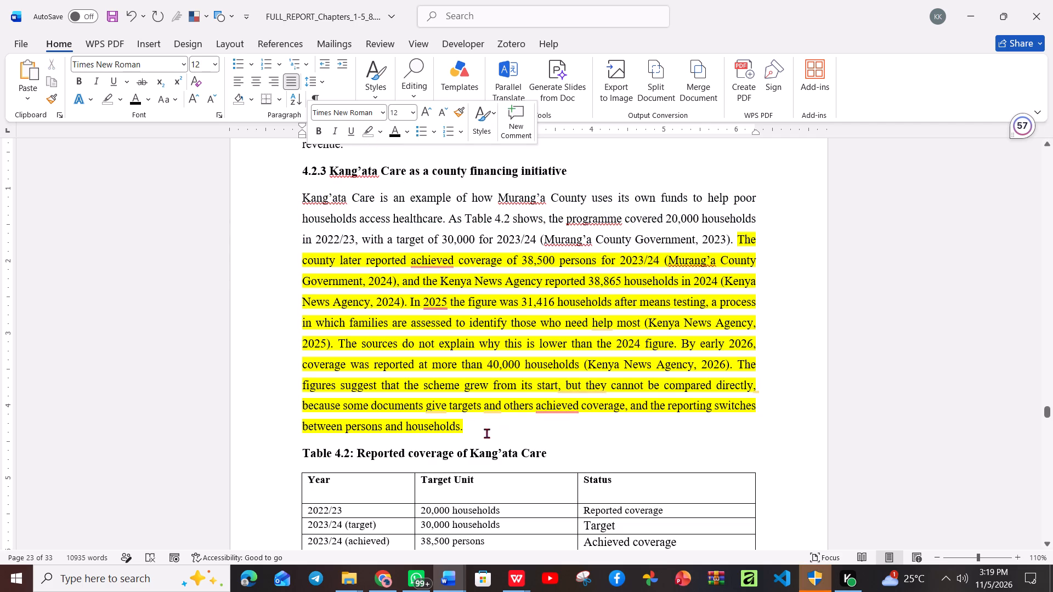
drag(471, 424, 313, 200)
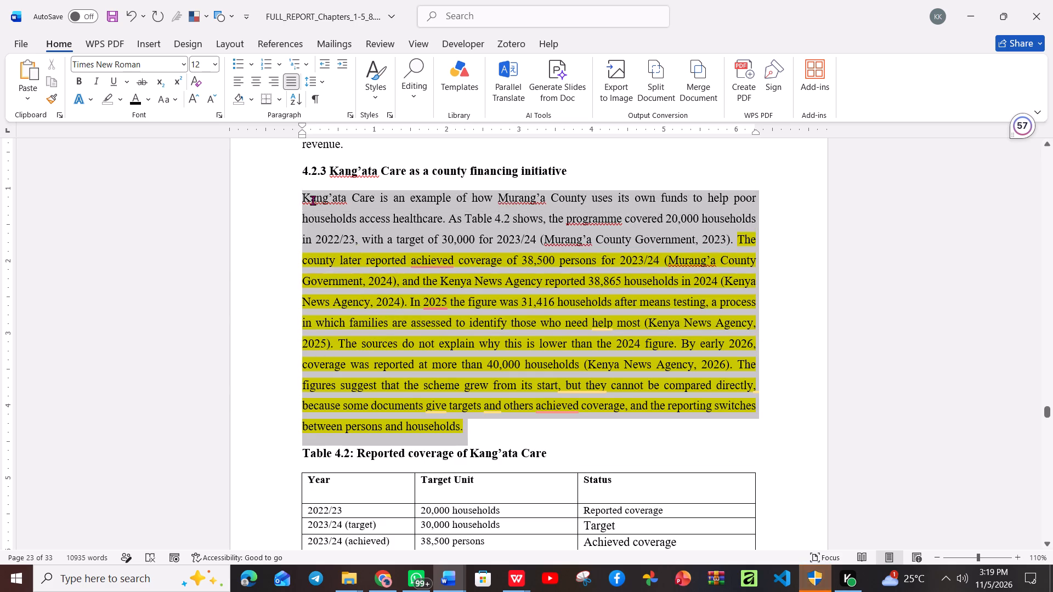
click(367, 175)
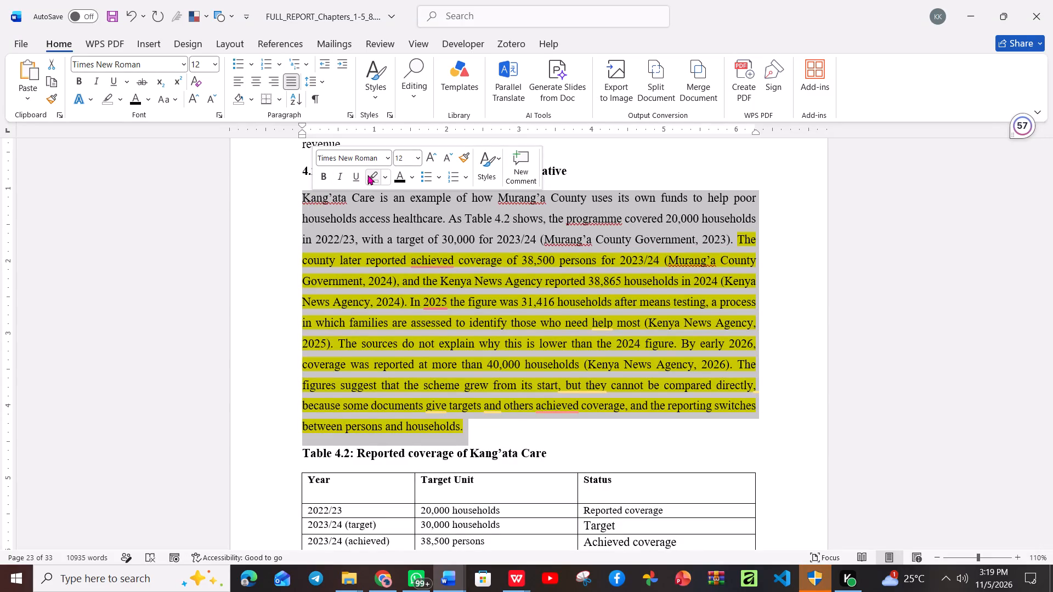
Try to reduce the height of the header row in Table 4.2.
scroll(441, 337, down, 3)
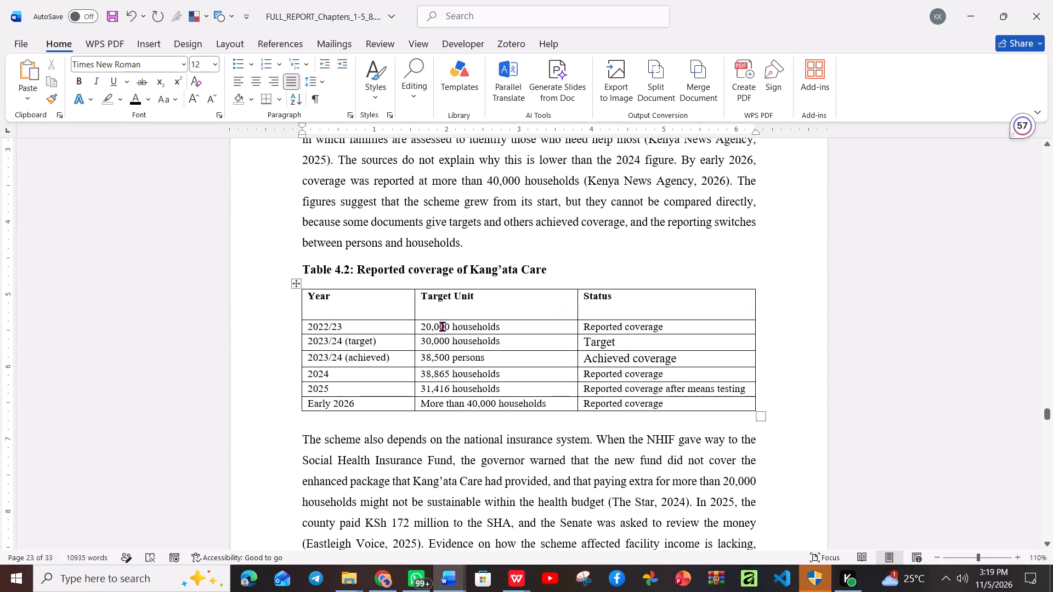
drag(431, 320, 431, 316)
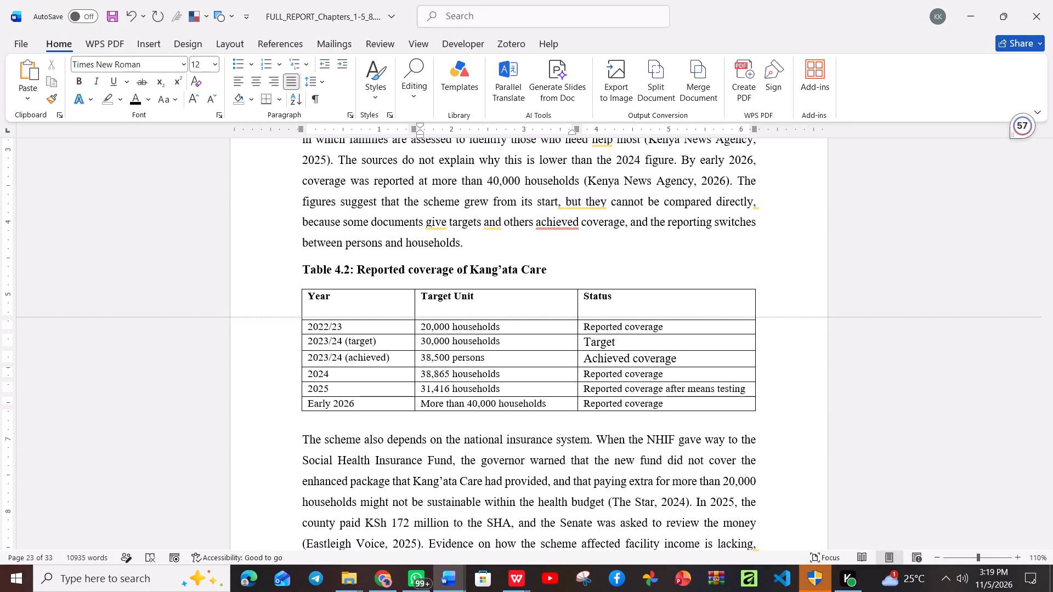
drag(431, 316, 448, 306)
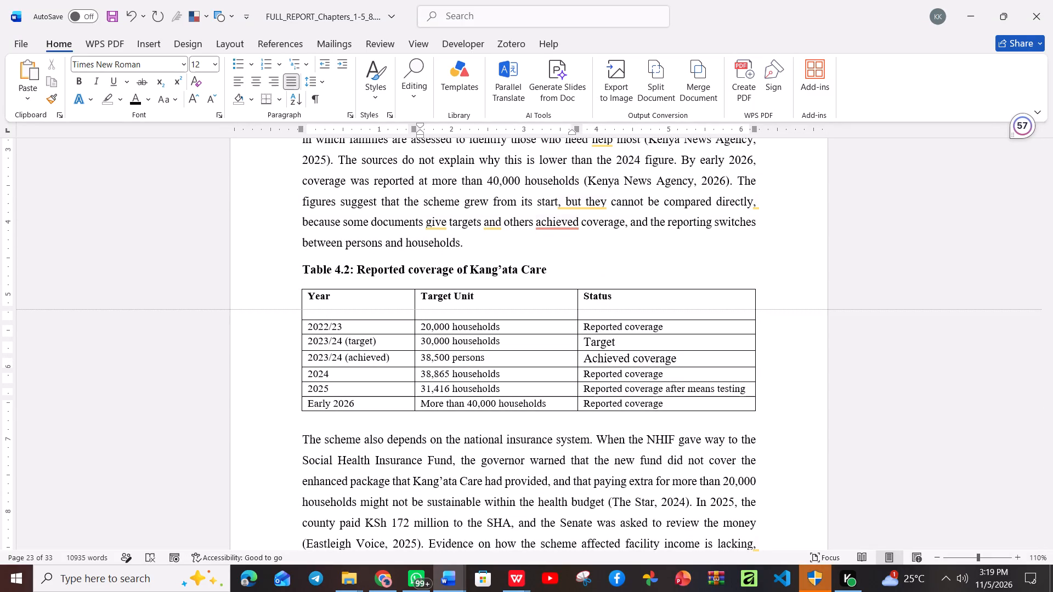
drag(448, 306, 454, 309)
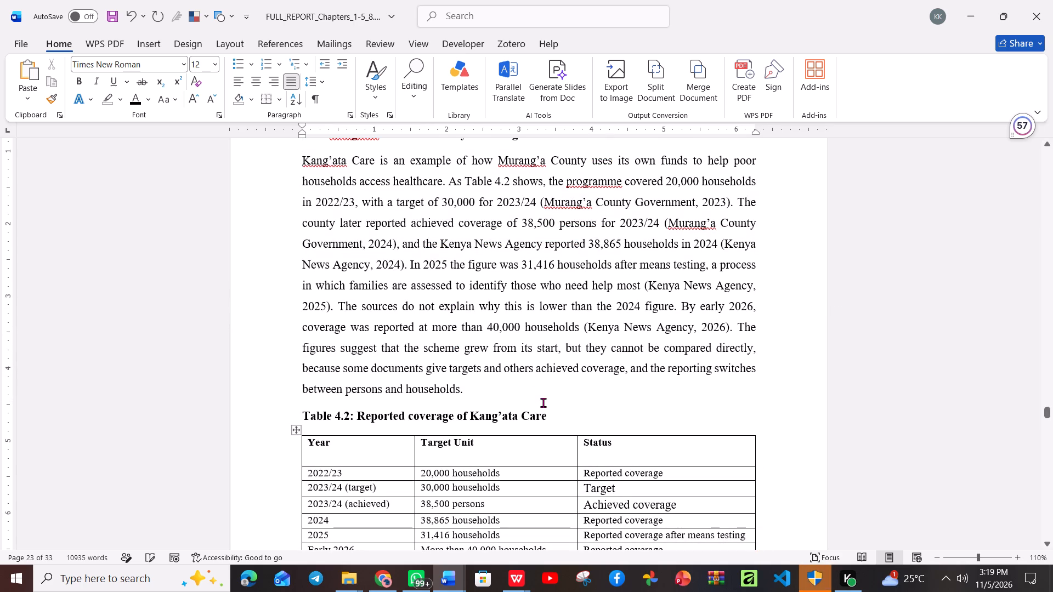
Remove the yellow highlight from both paragraphs of section 4.3.1, on staffing shortages and payroll pressure.
scroll(543, 402, down, 5)
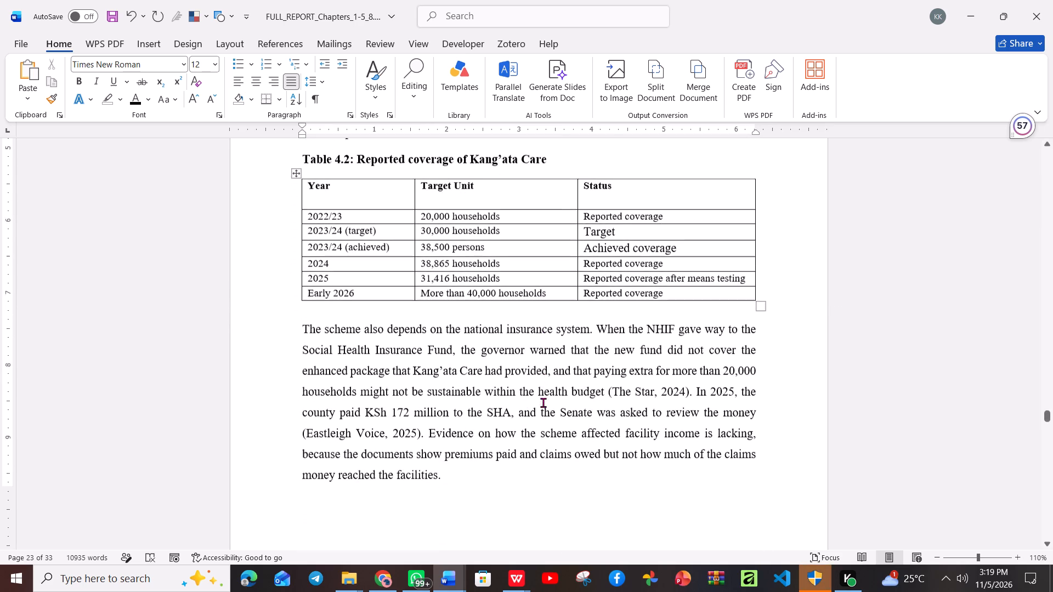
scroll(543, 402, down, 6)
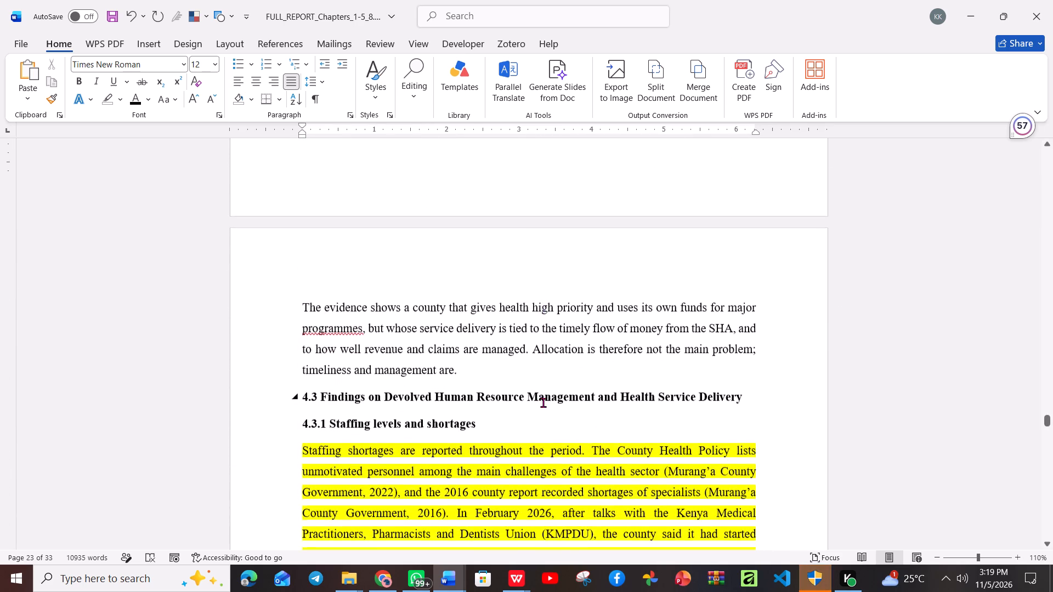
scroll(543, 402, down, 2)
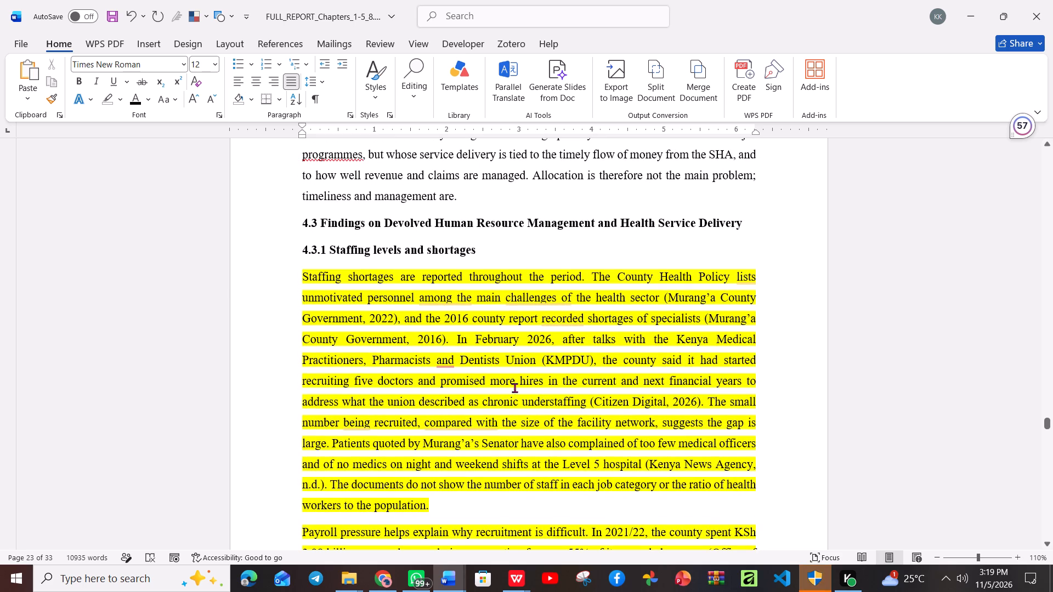
scroll(454, 312, down, 2)
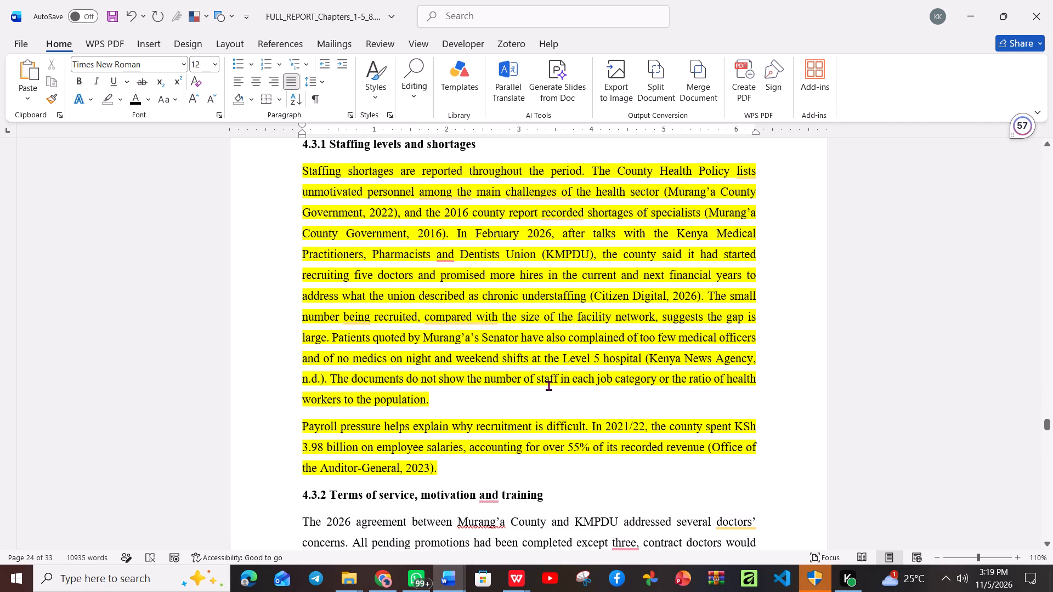
scroll(548, 385, down, 1)
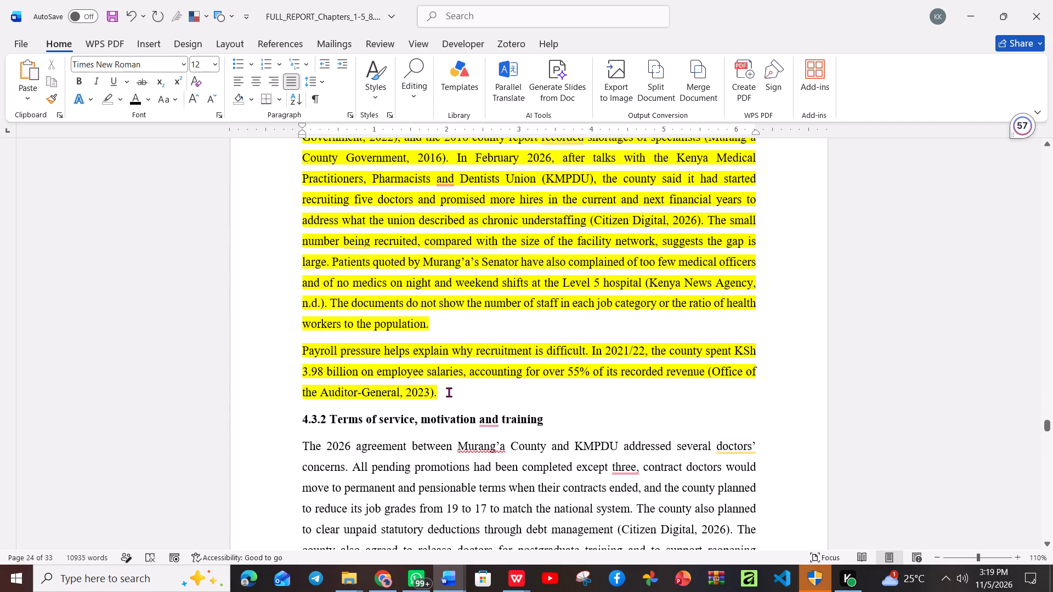
drag(449, 392, 408, 286)
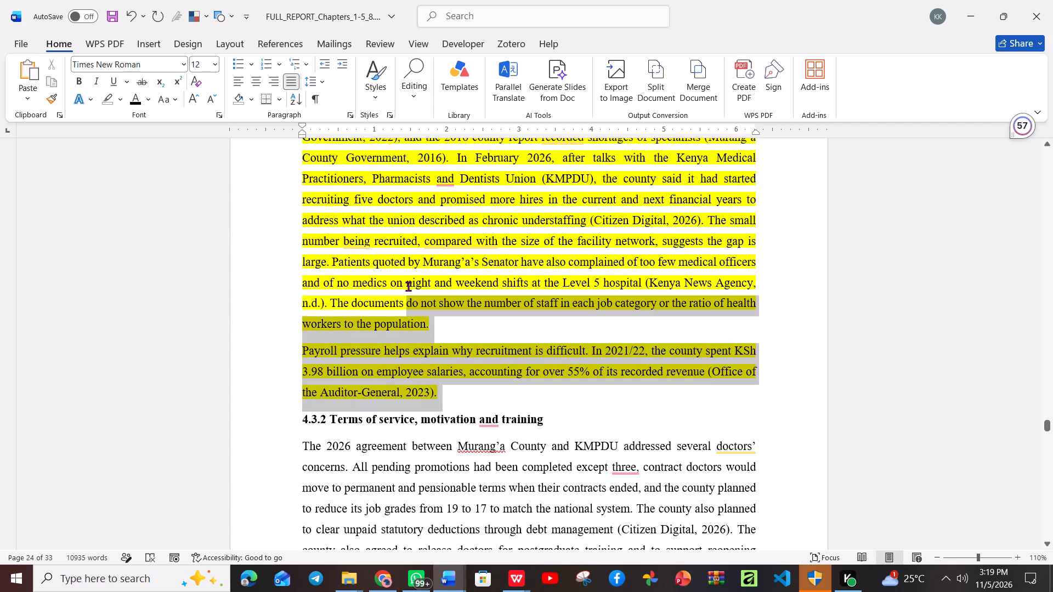
drag(408, 286, 337, 157)
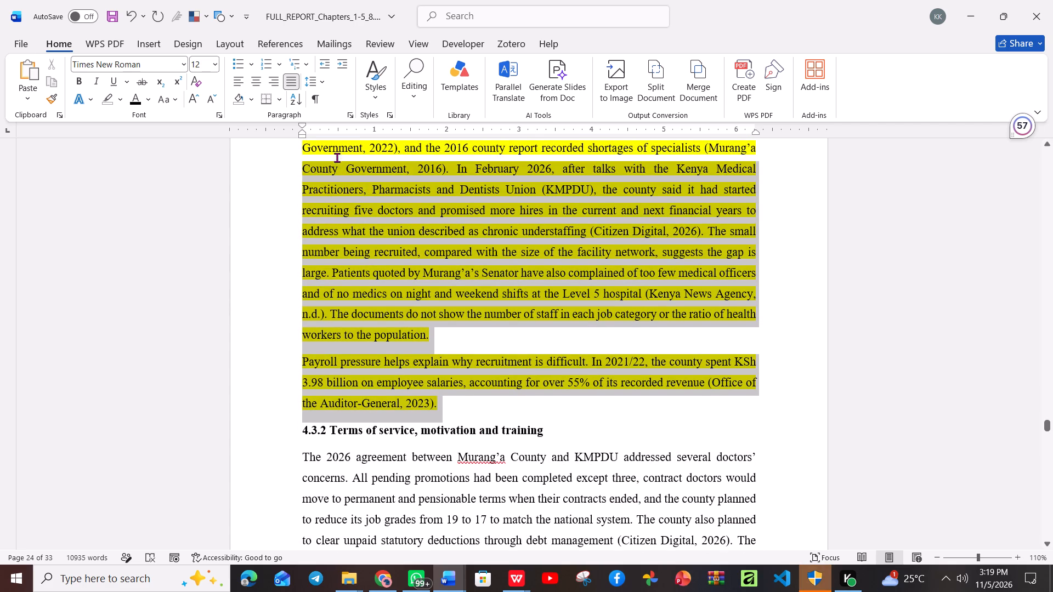
drag(337, 157, 345, 288)
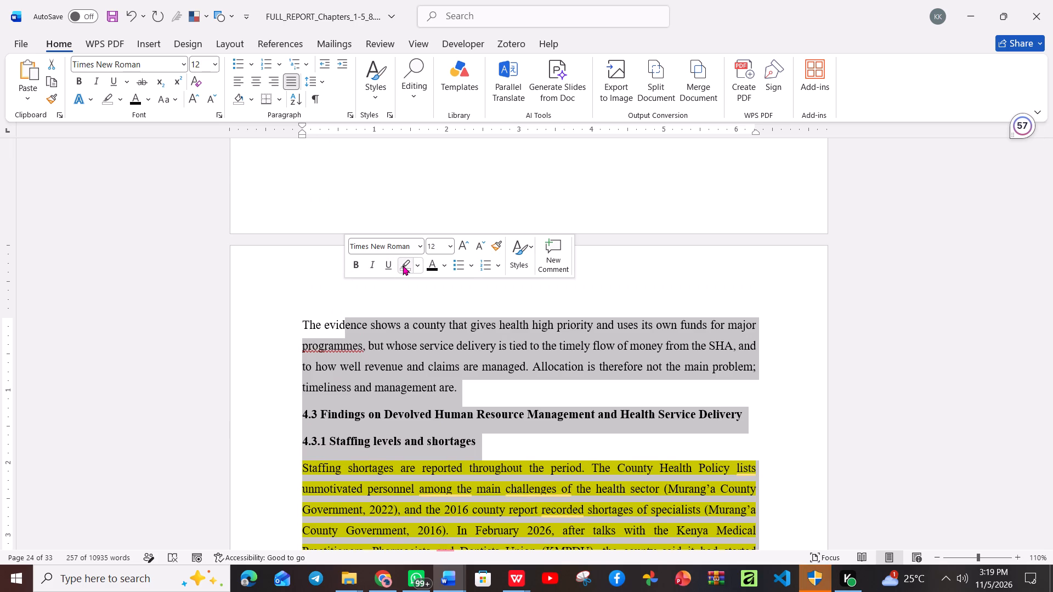
click(403, 265)
Copy all of section 4.3.1, from its heading "Staffing levels and shortages" to the end of the payroll pressure paragraph.
scroll(485, 340, down, 4)
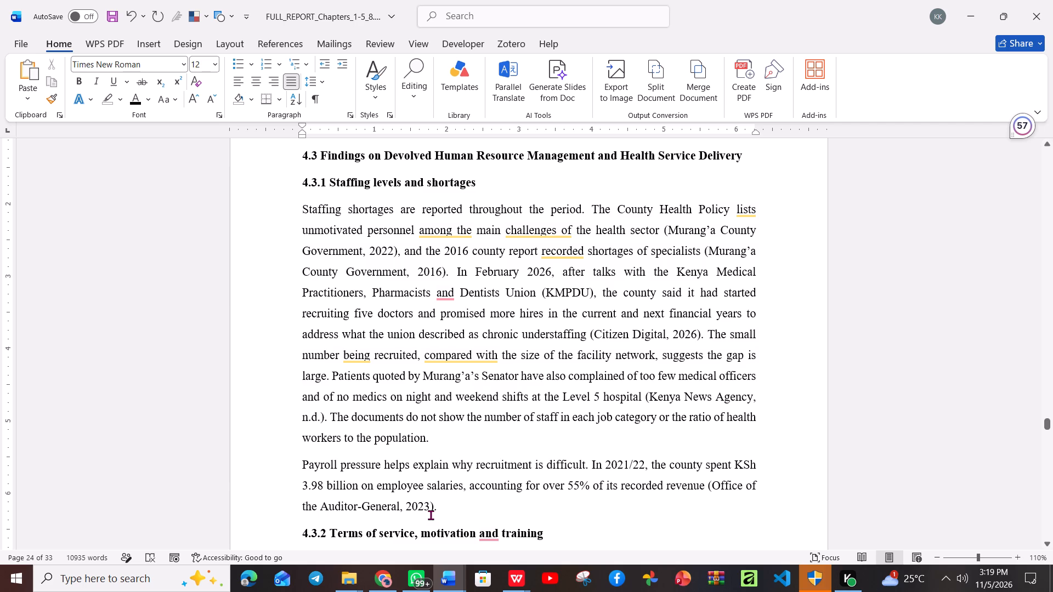
drag(435, 511, 371, 485)
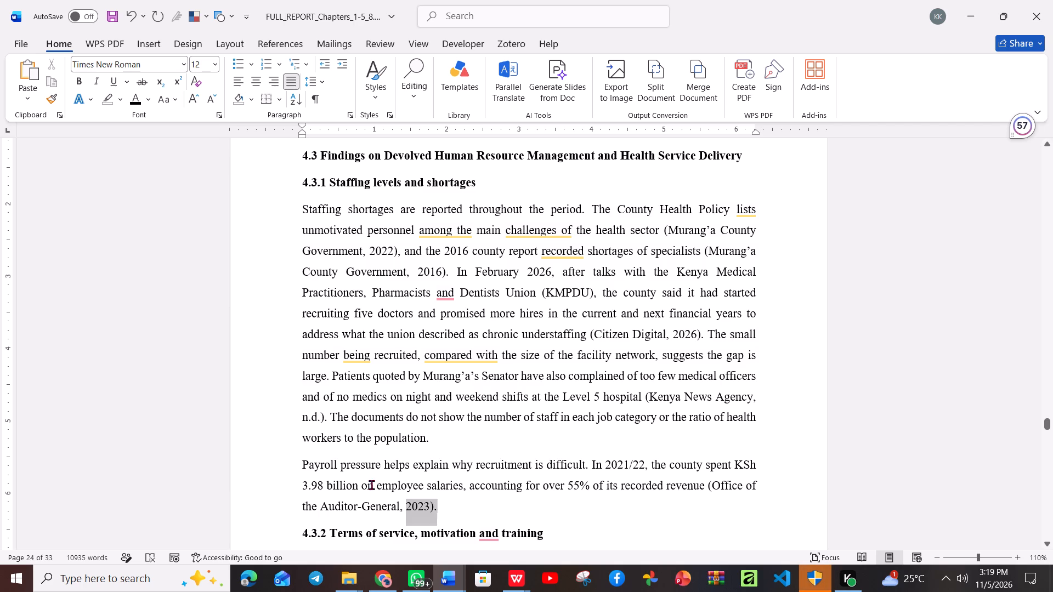
drag(371, 485, 286, 299)
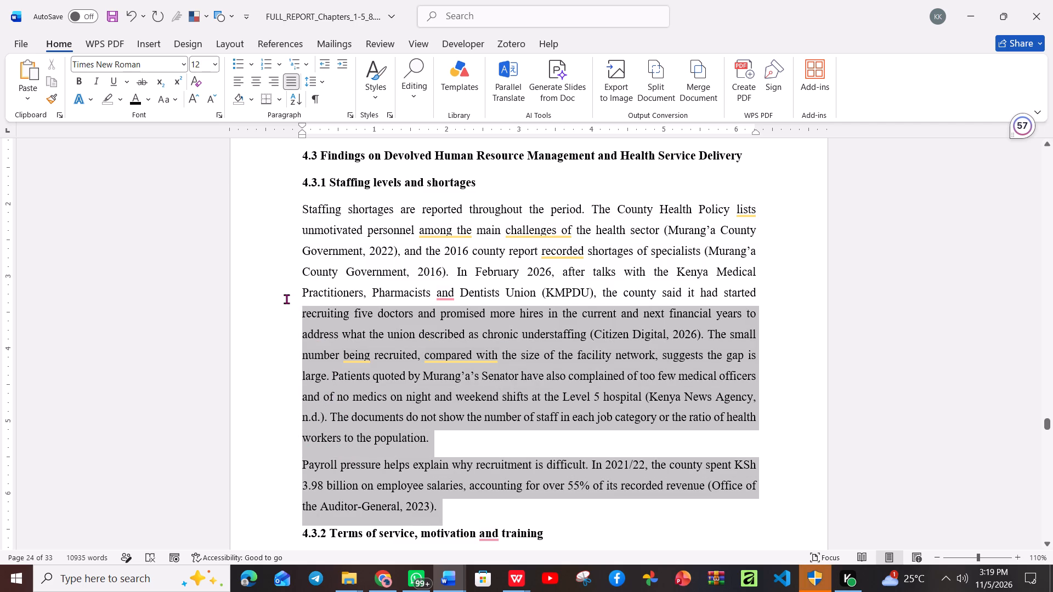
drag(286, 299, 288, 184)
key(ctrl+v)
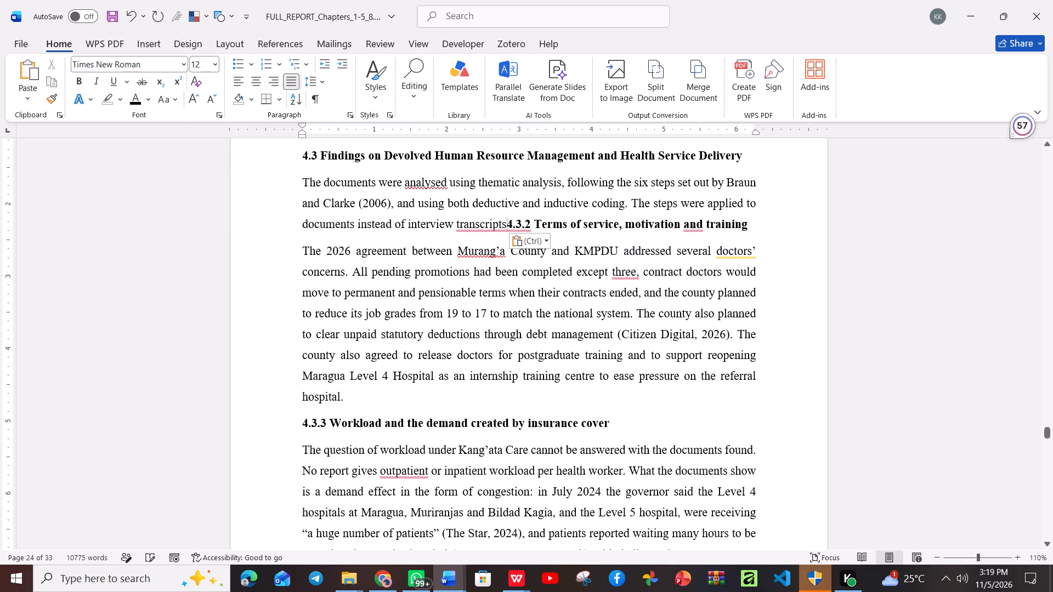
click(132, 19)
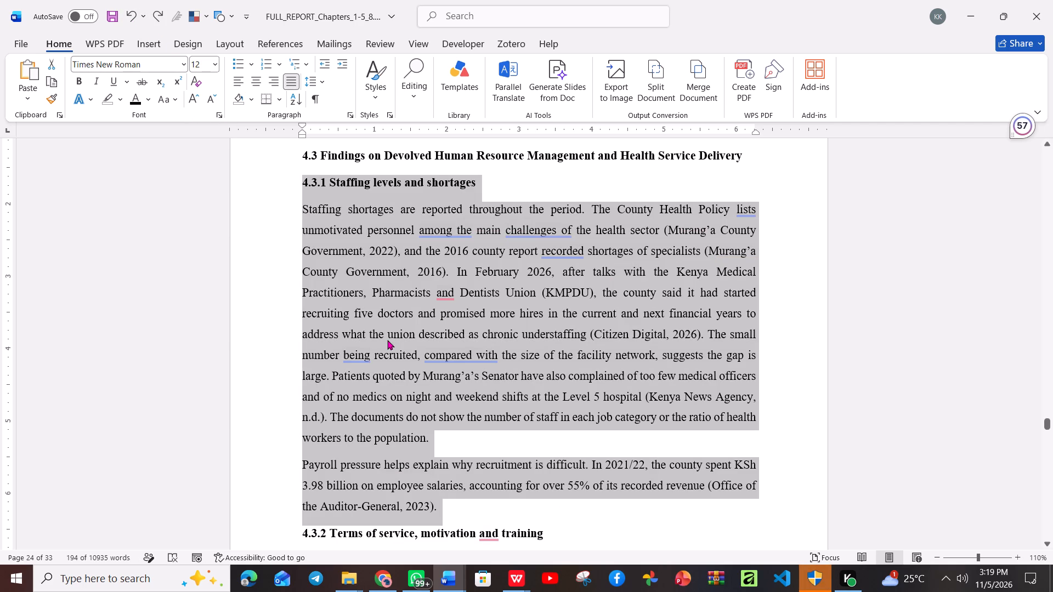
key(ctrl+c)
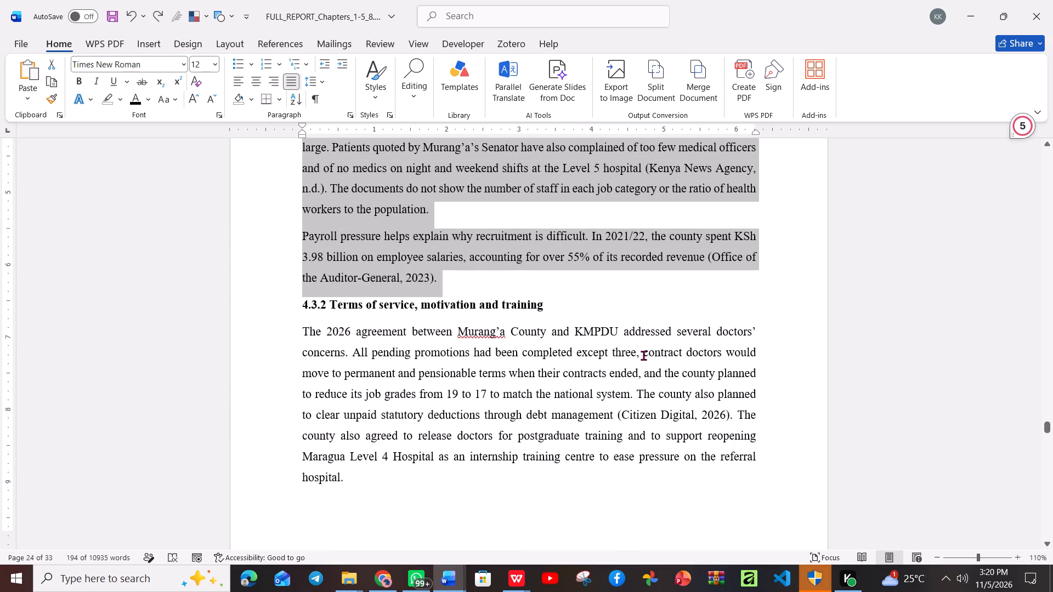
scroll(643, 355, down, 5)
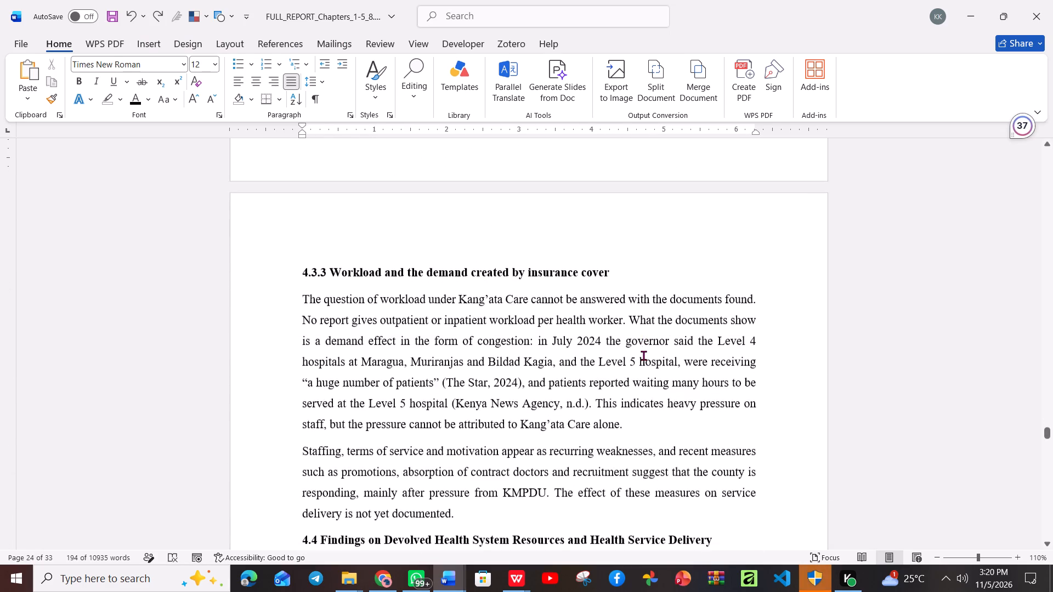
scroll(643, 355, up, 10)
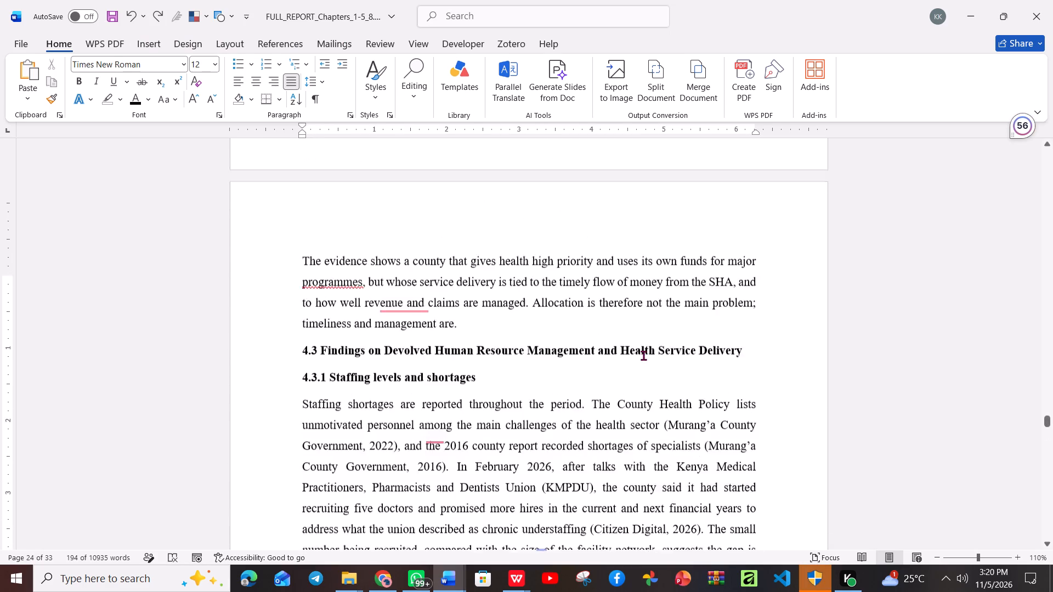
scroll(643, 355, up, 4)
scroll(643, 355, down, 7)
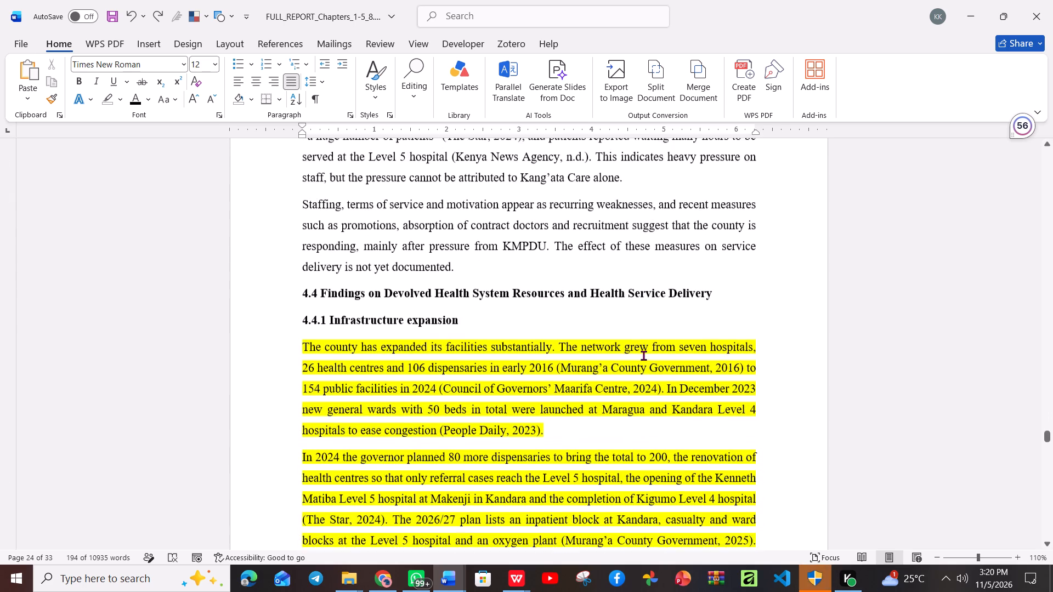
scroll(643, 355, down, 3)
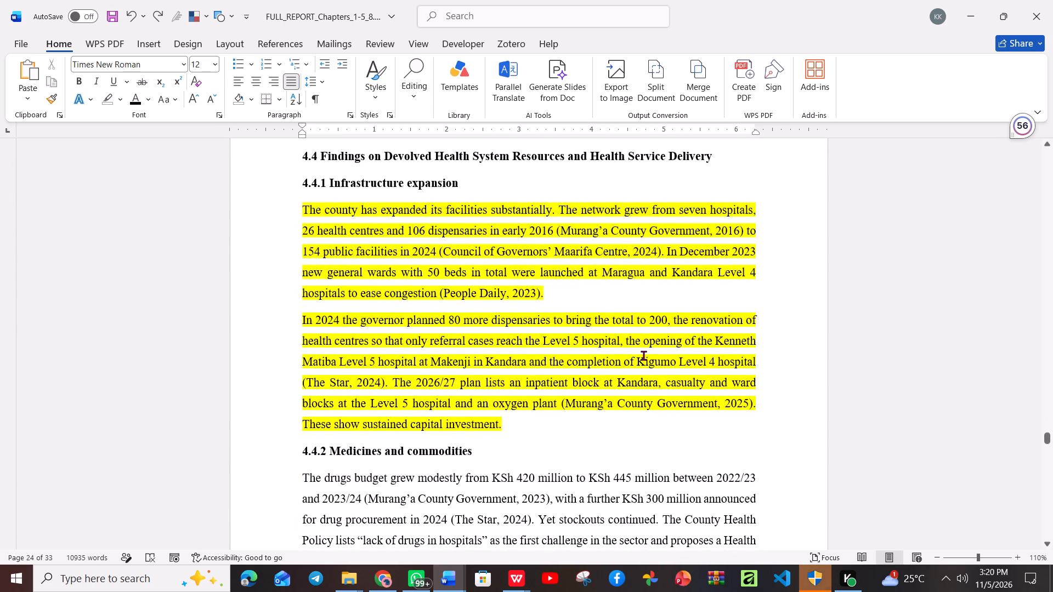
scroll(643, 355, down, 1)
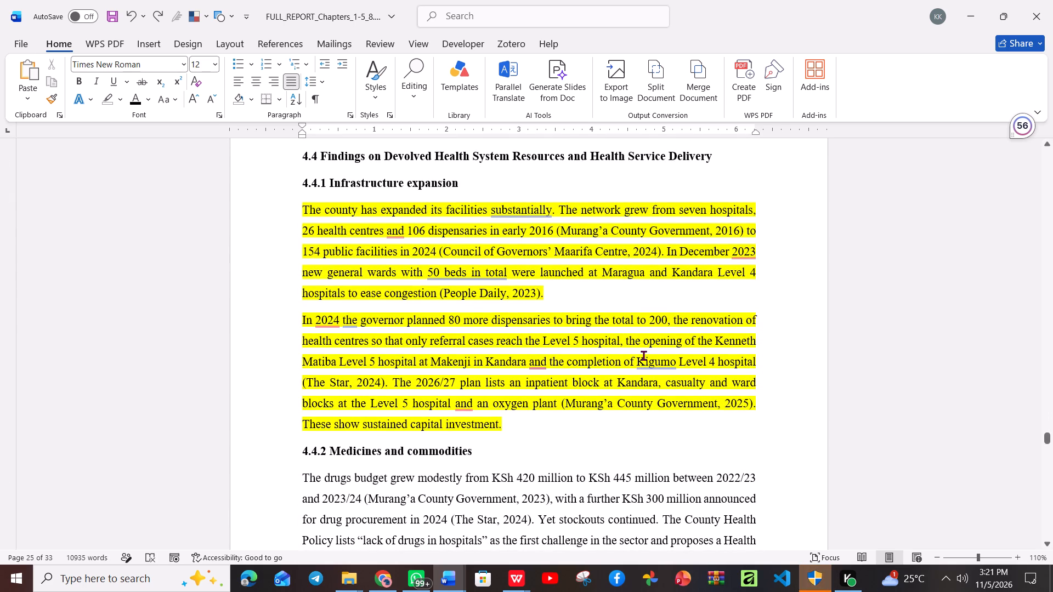
scroll(643, 355, down, 1)
scroll(643, 355, up, 3)
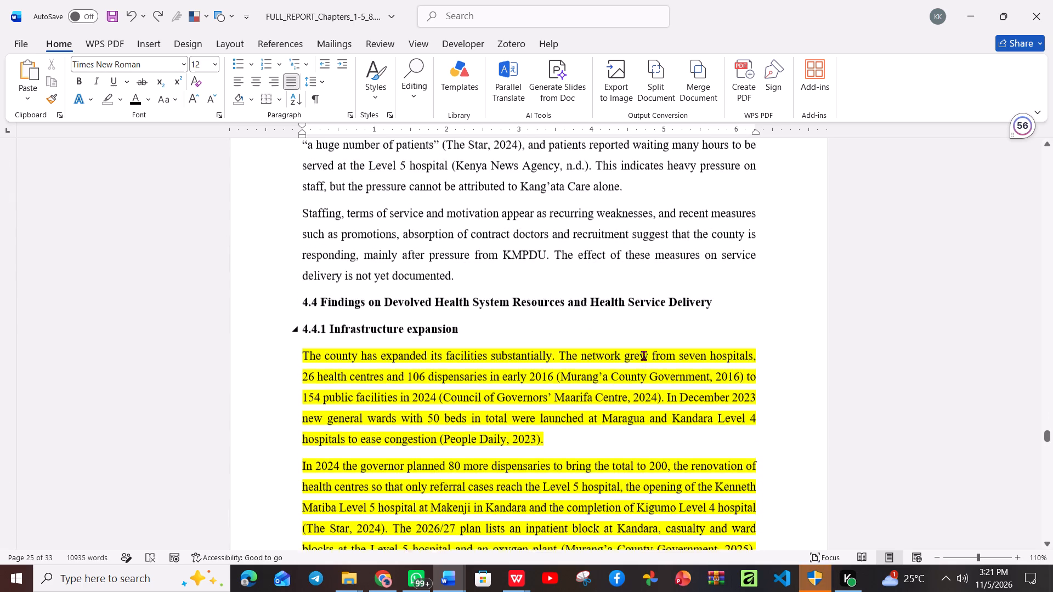
scroll(643, 355, up, 11)
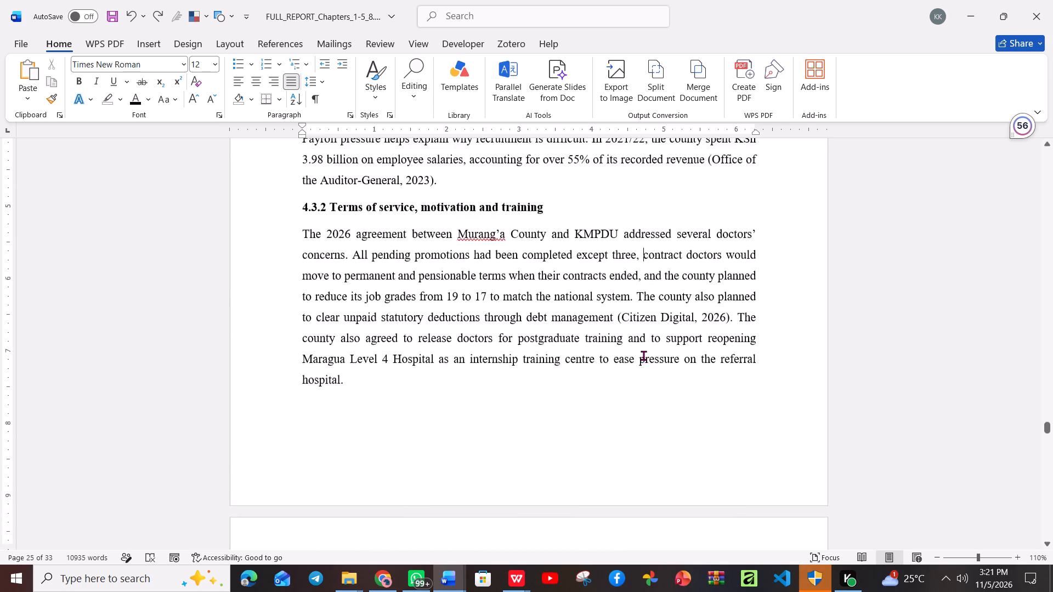
Look back through Chapter Four from section 4.3.2 up to 4.1 Introduction, checking highlighted text, and return down to section 4.4.2.
scroll(643, 355, up, 5)
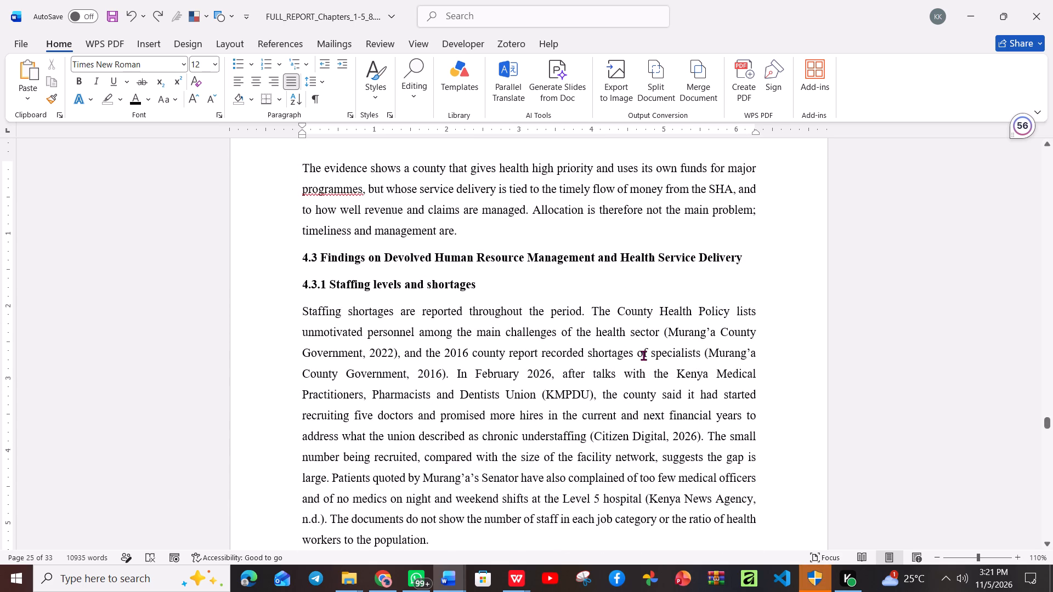
scroll(643, 355, up, 2)
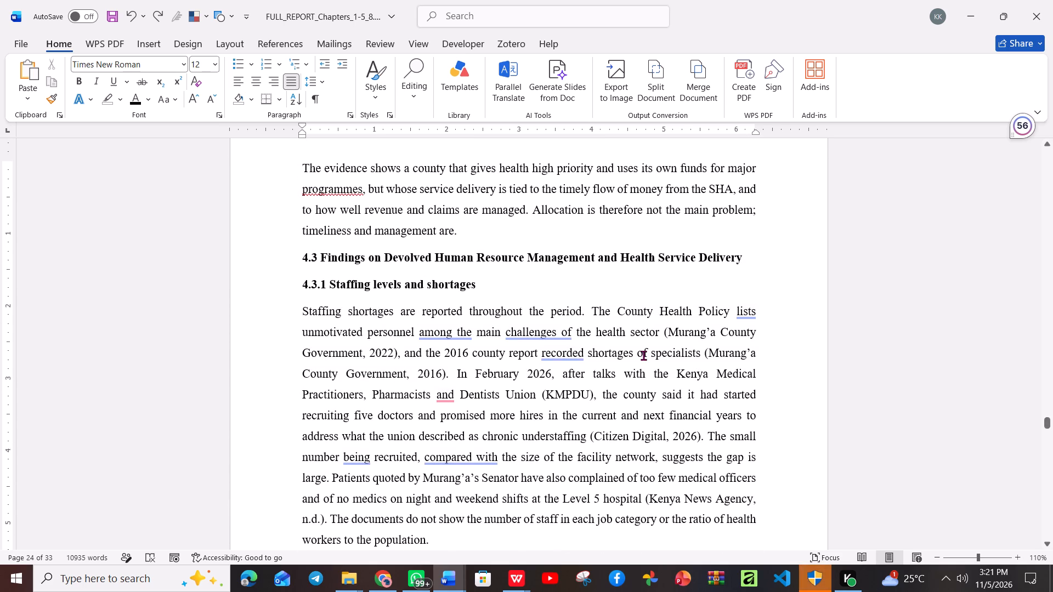
scroll(643, 355, up, 12)
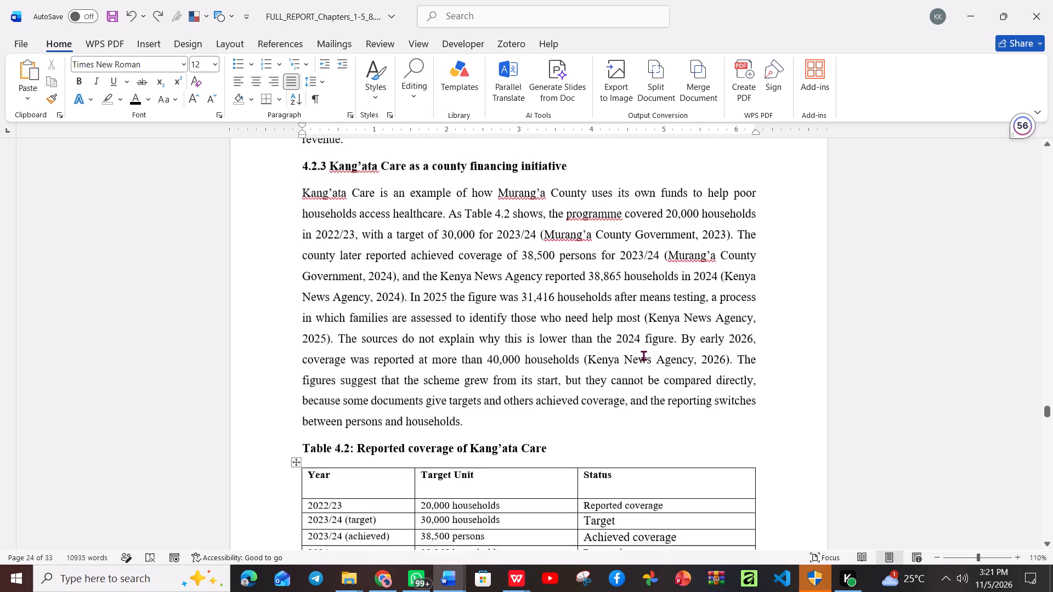
scroll(643, 355, up, 10)
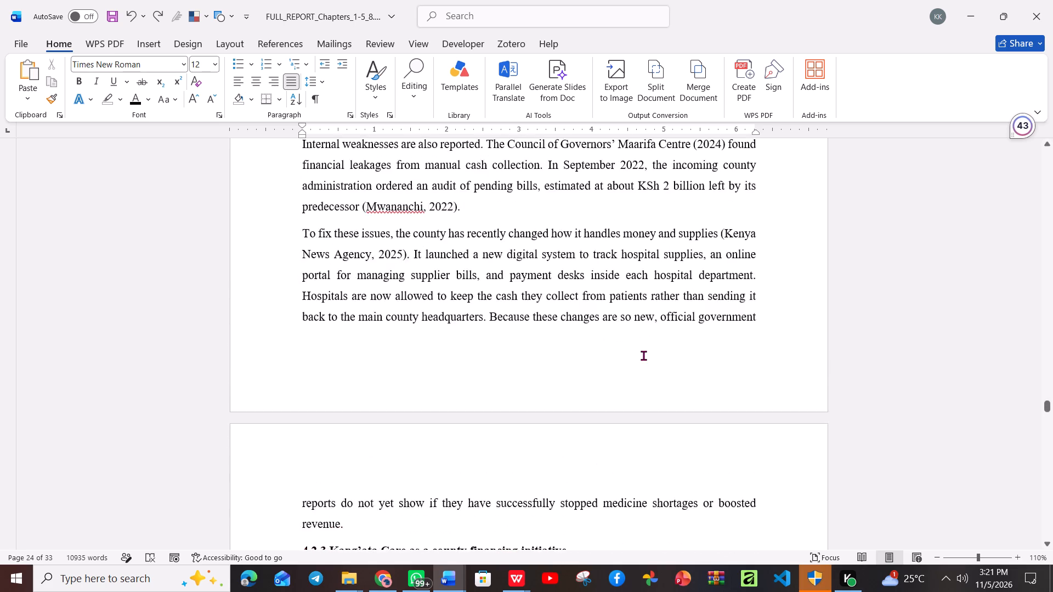
scroll(643, 355, up, 10)
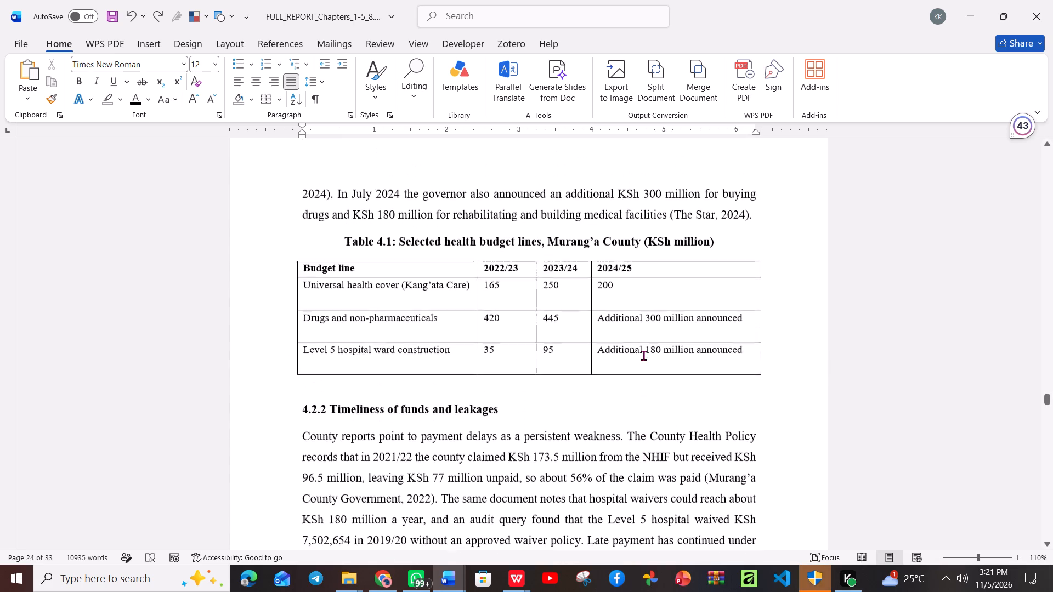
scroll(643, 355, up, 9)
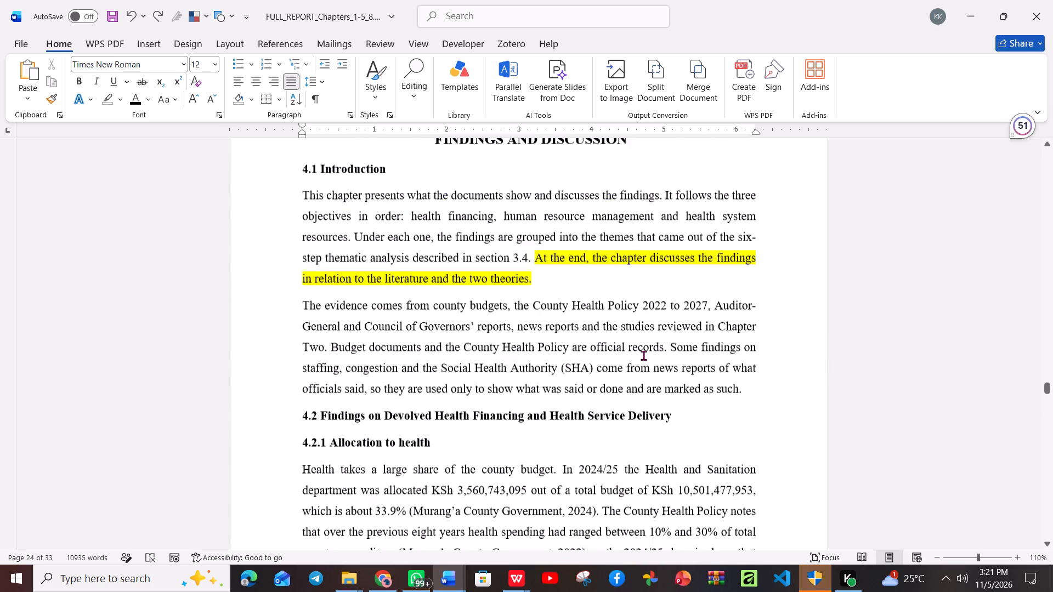
scroll(643, 355, down, 3)
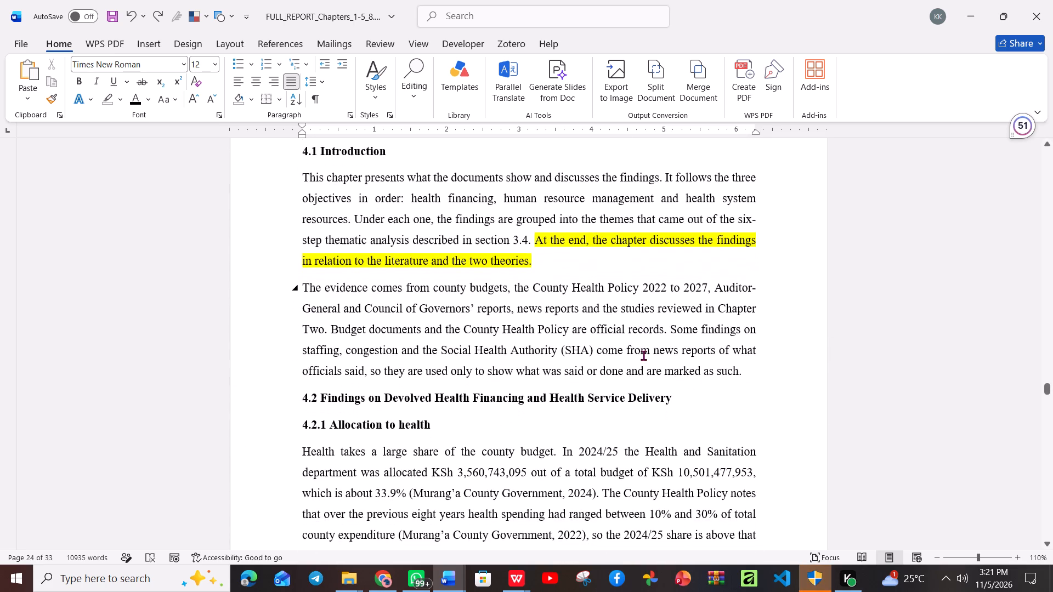
scroll(643, 355, down, 2)
right_click(643, 355)
right_click(643, 355)
scroll(643, 355, down, 12)
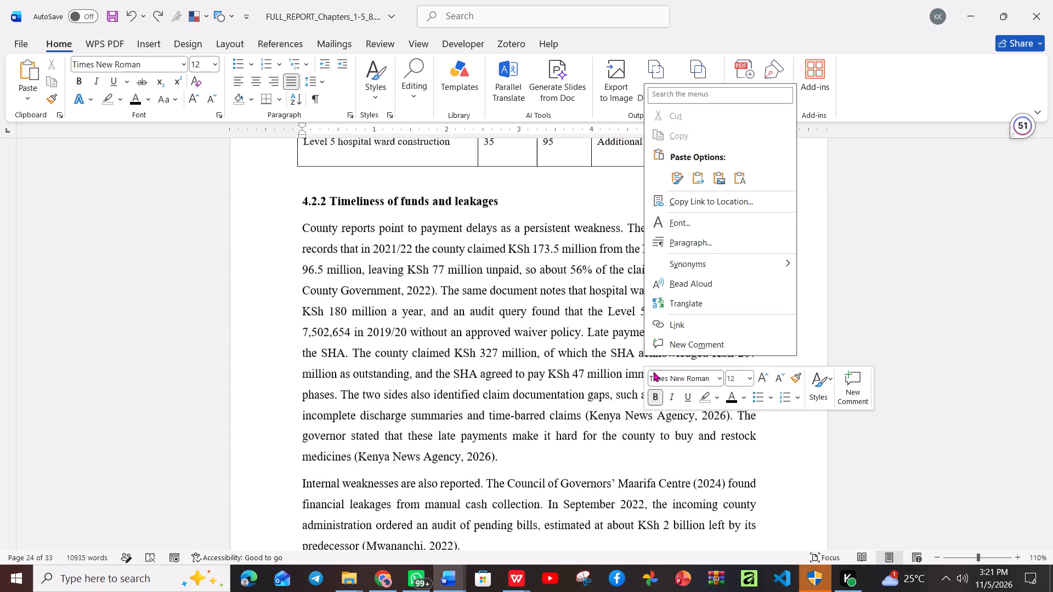
scroll(603, 440, down, 9)
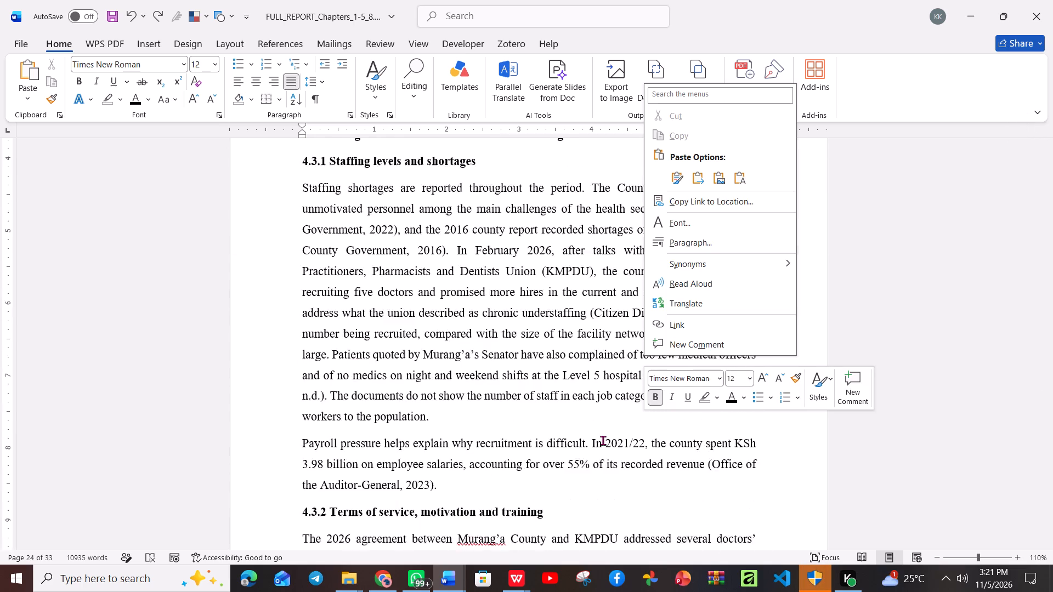
scroll(603, 440, down, 8)
Clear the yellow highlighting from both paragraphs under 4.4.1 Infrastructure expansion, through "These show sustained capital investment.".
scroll(603, 440, up, 2)
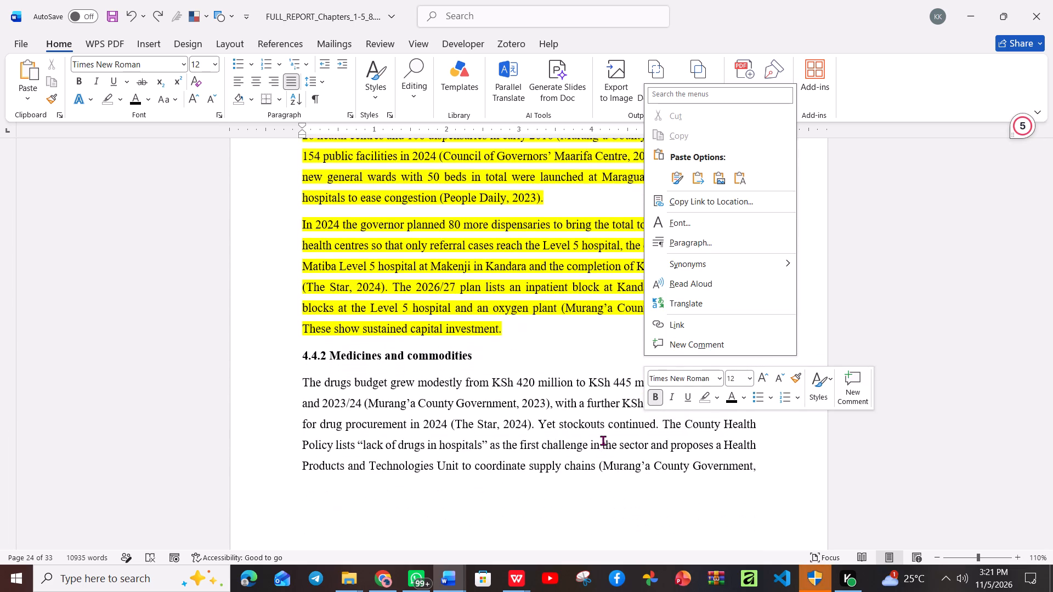
scroll(533, 395, up, 2)
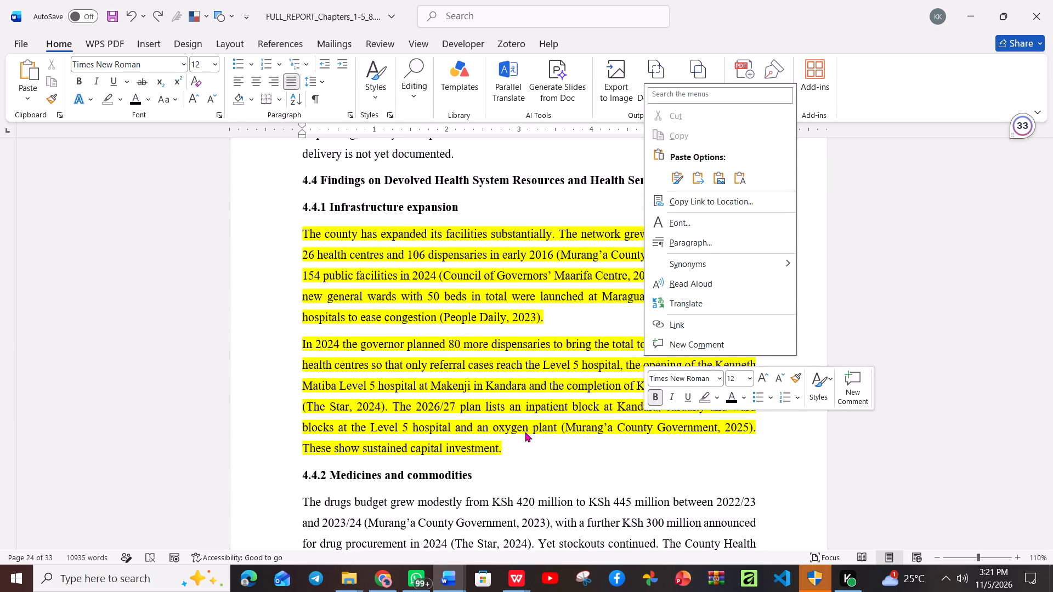
drag(516, 445, 467, 391)
scroll(467, 391, down, 3)
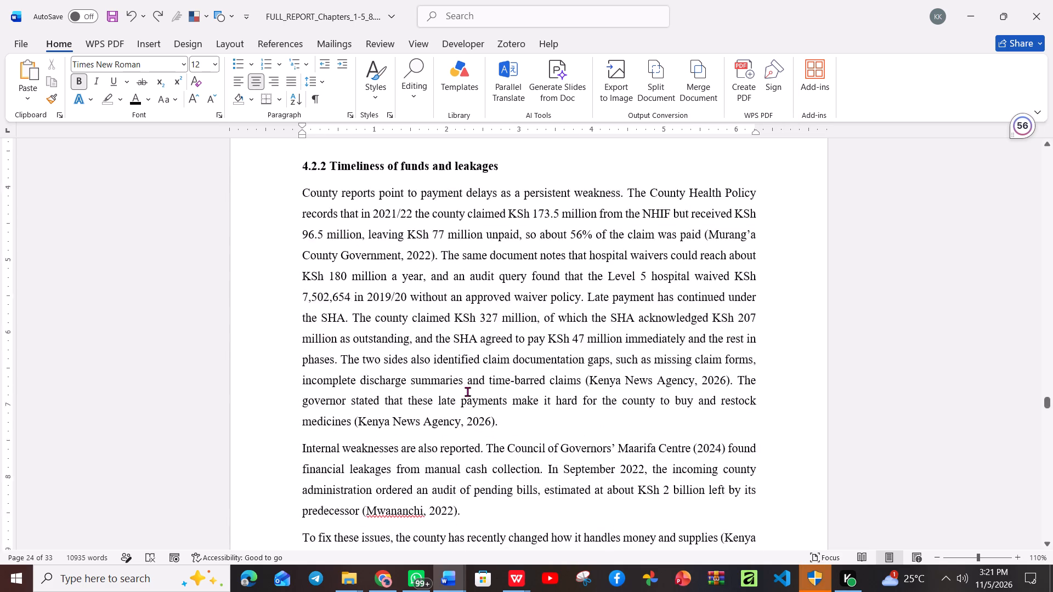
scroll(467, 391, down, 5)
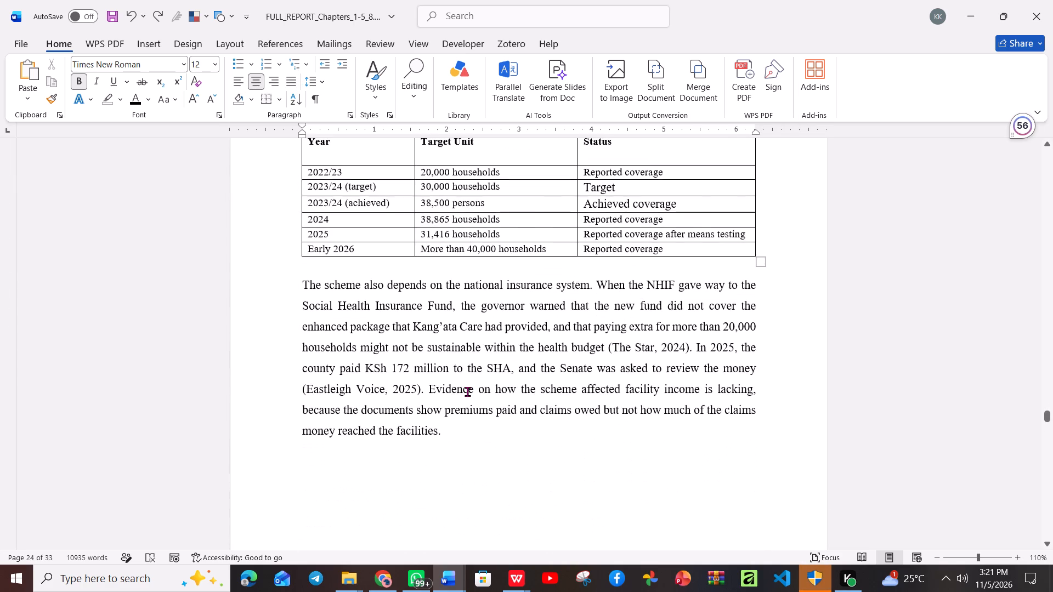
scroll(467, 391, down, 10)
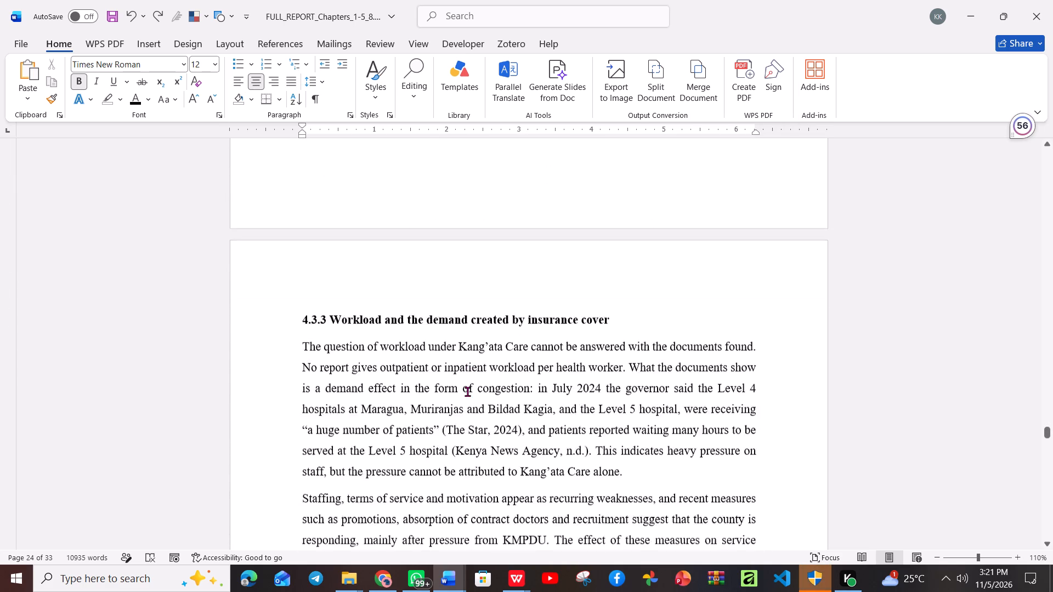
scroll(467, 391, down, 3)
drag(511, 283, 506, 280)
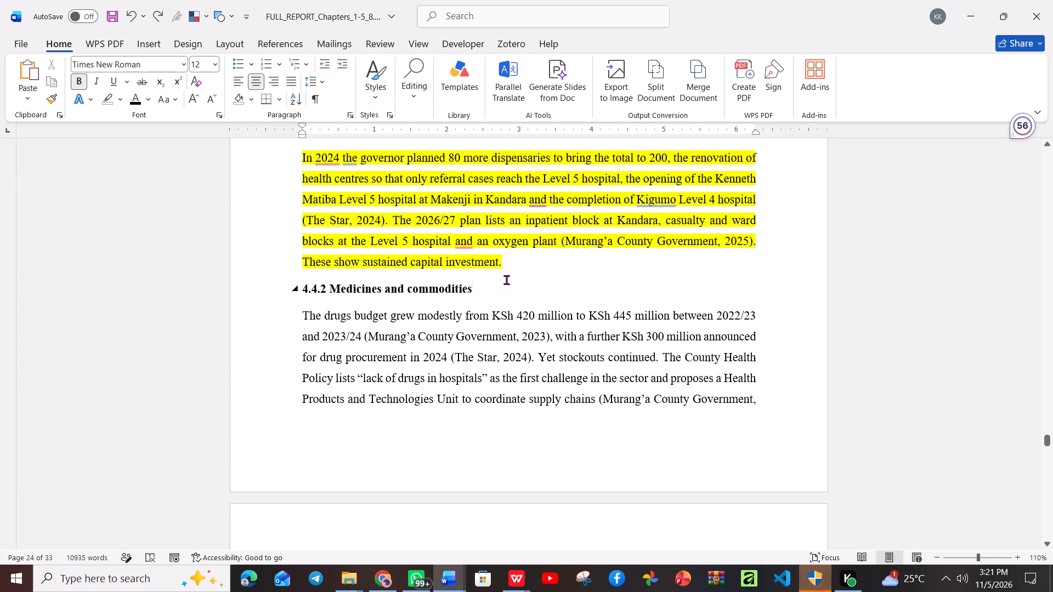
drag(506, 280, 411, 235)
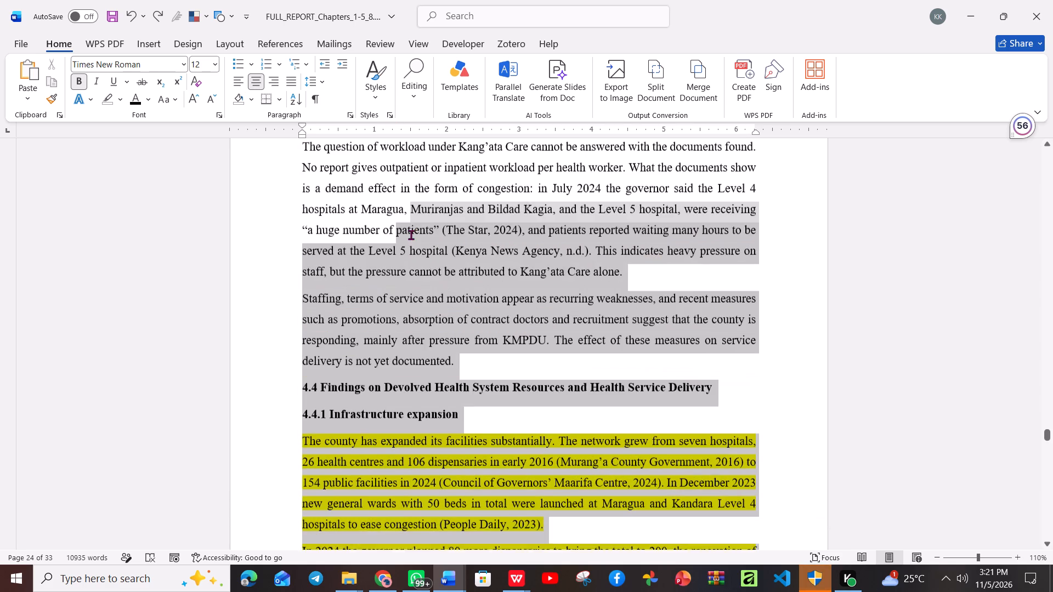
drag(411, 235, 468, 436)
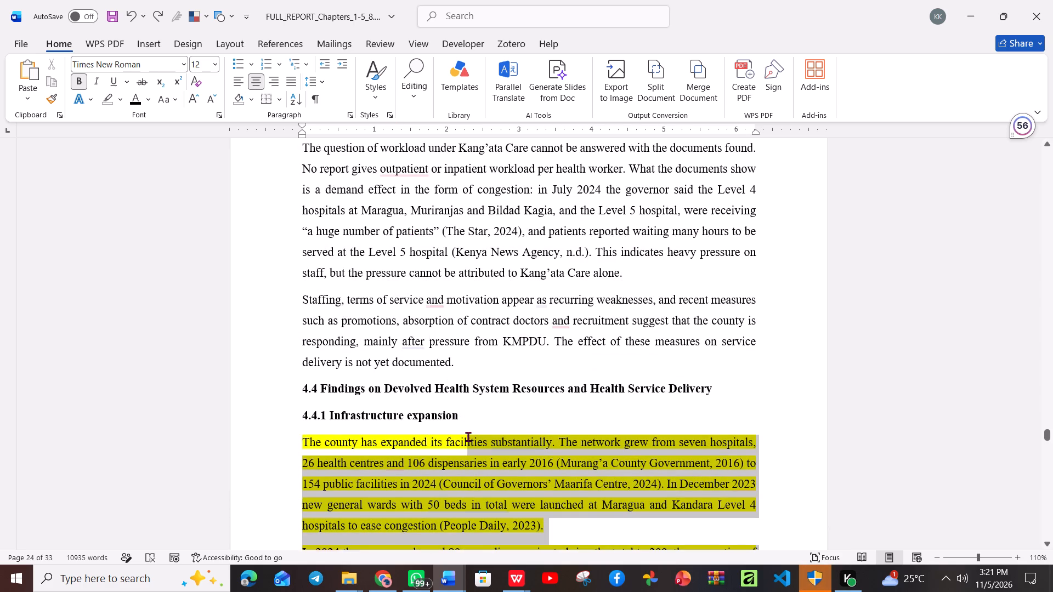
drag(468, 436, 460, 420)
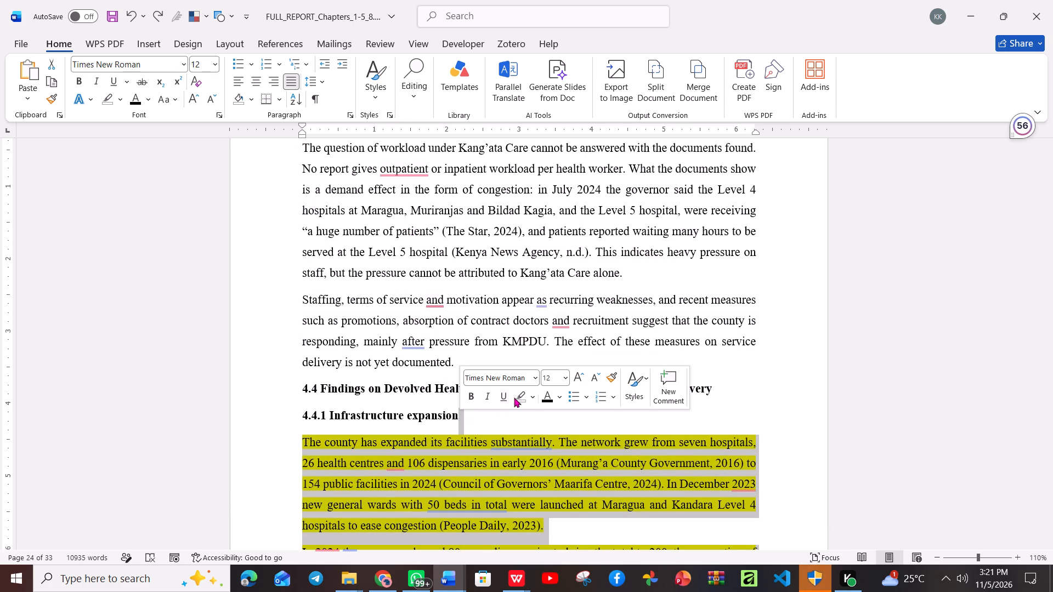
click(514, 397)
click(424, 424)
Look through the text from 4.4.2 Medicines and commodities to 4.5.2 Link to the literature.
scroll(424, 424, down, 1)
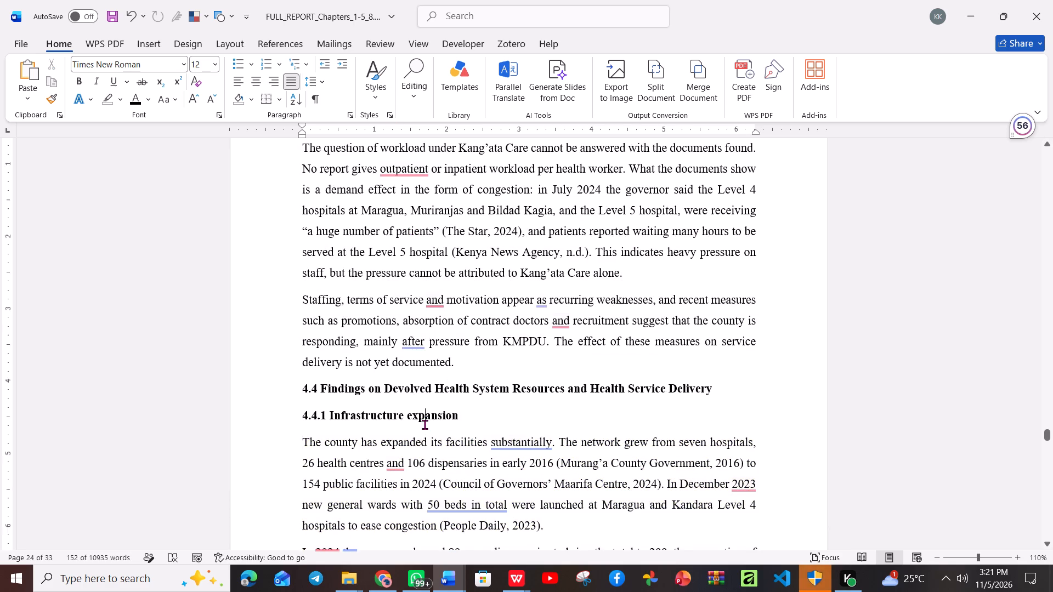
scroll(424, 424, down, 8)
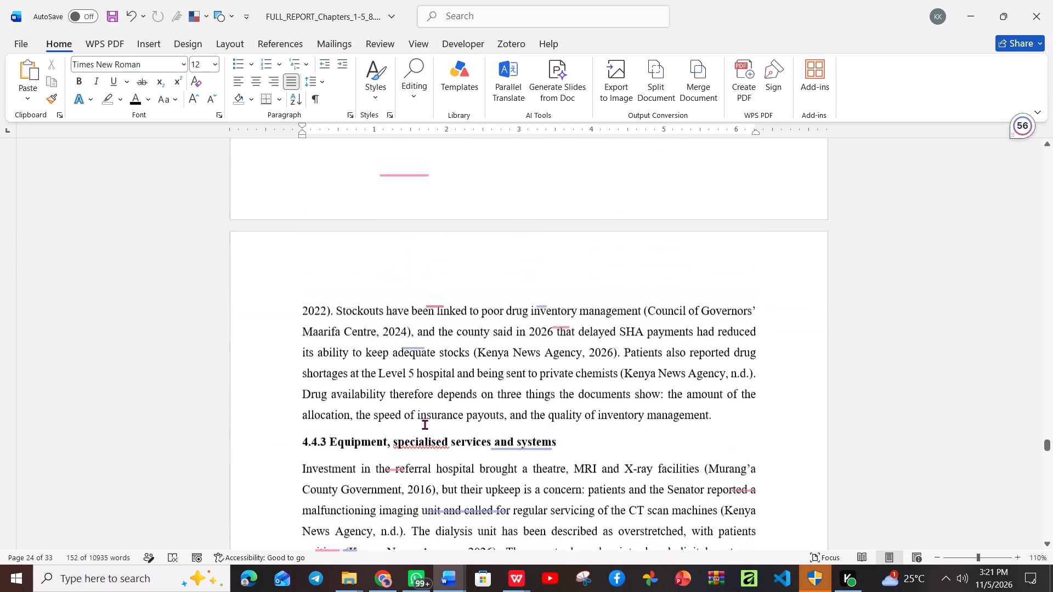
scroll(424, 424, down, 5)
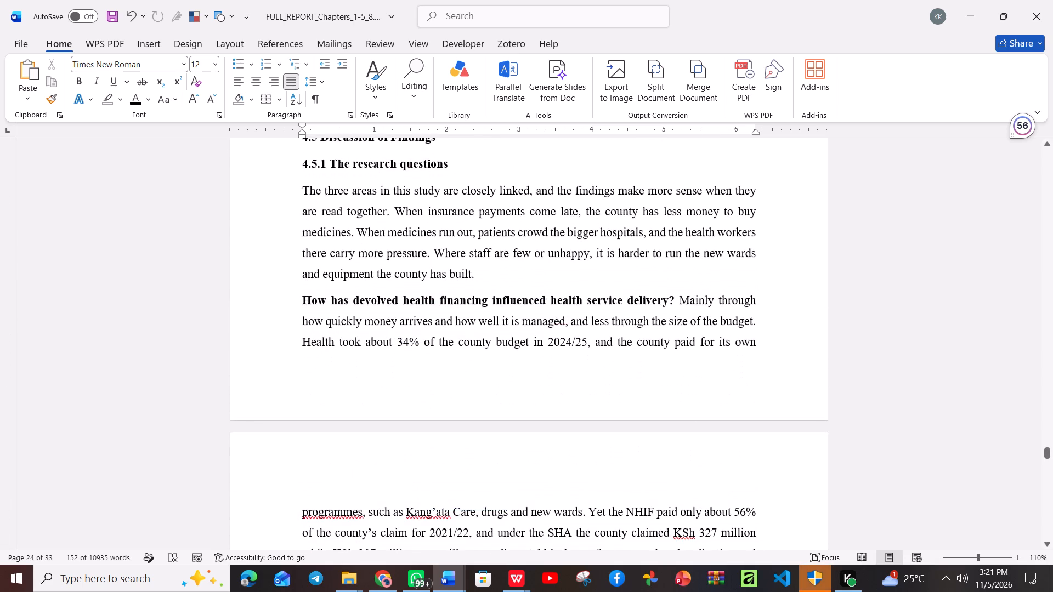
scroll(424, 424, down, 2)
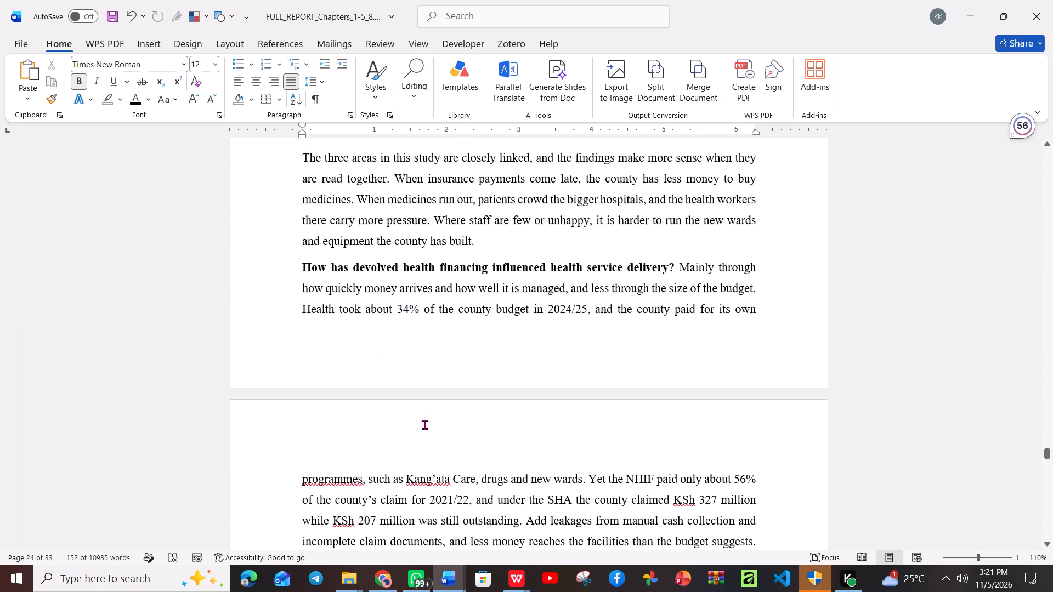
scroll(424, 424, down, 4)
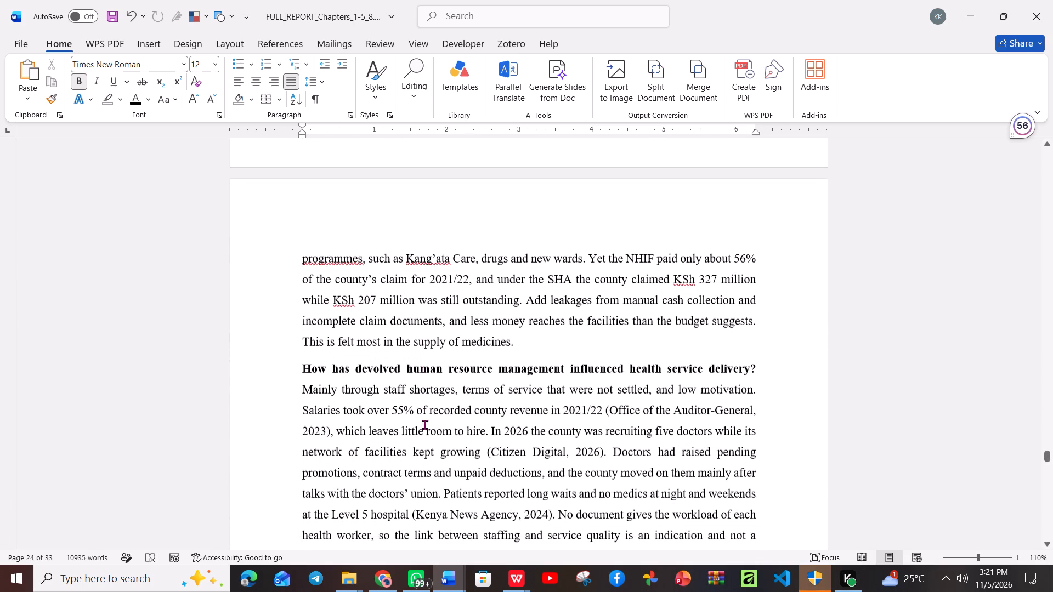
scroll(424, 424, down, 1)
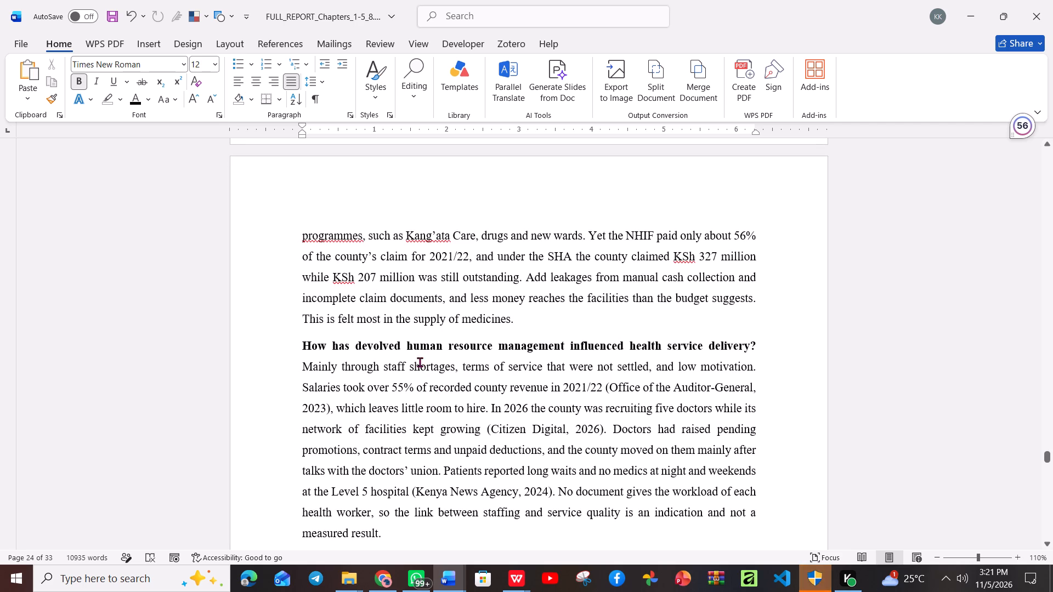
scroll(634, 353, down, 3)
Go back over section 4.4.3 and the 4.5.1 research questions, then look on through 4.5.4 to the end of Chapter Four.
scroll(634, 353, up, 1)
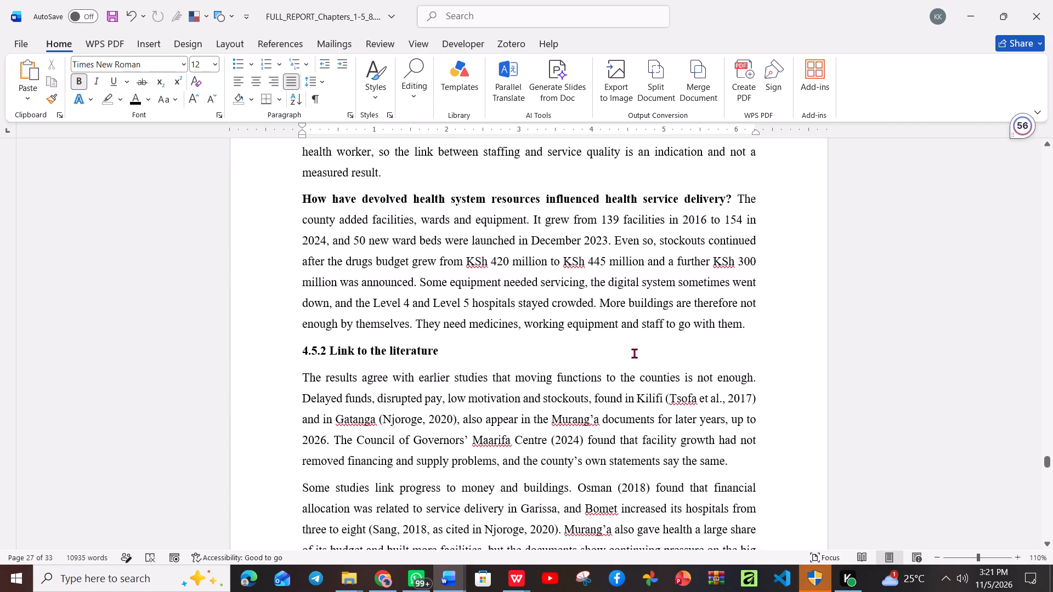
scroll(634, 353, up, 8)
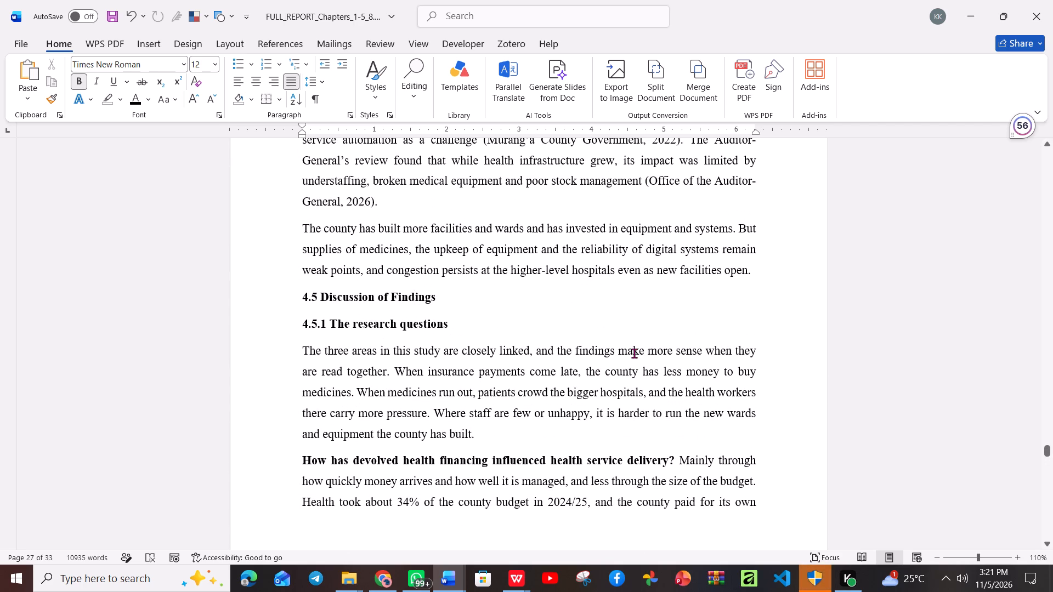
scroll(499, 409, up, 1)
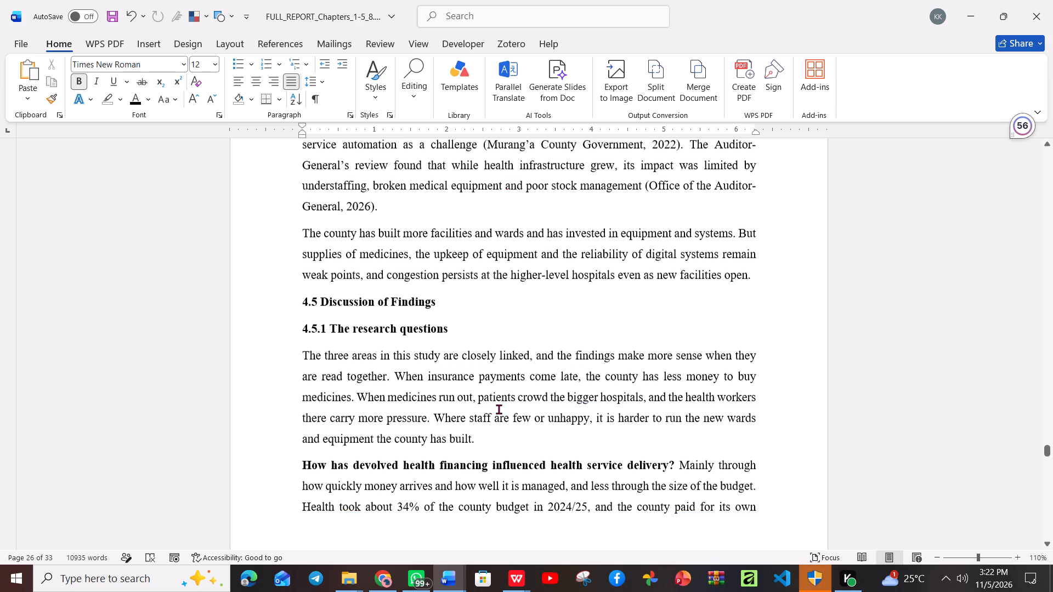
scroll(499, 409, up, 4)
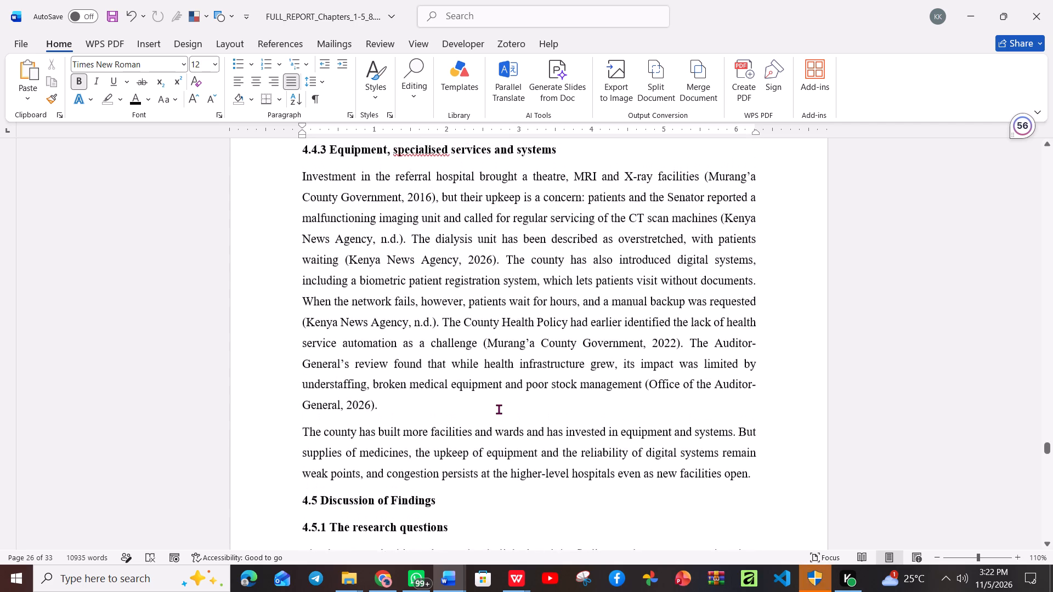
scroll(499, 409, up, 1)
scroll(499, 409, down, 5)
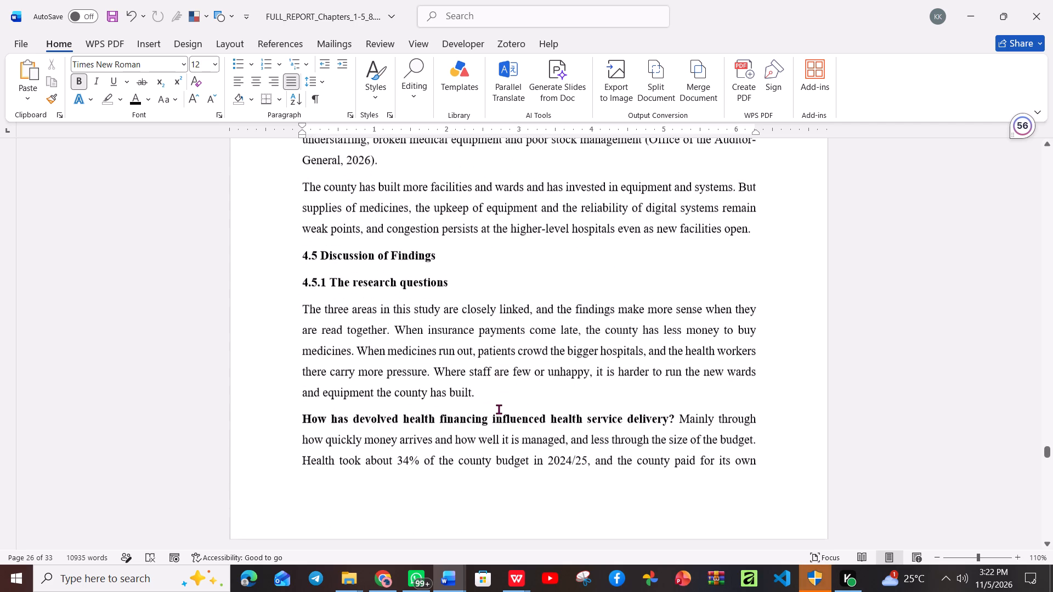
scroll(499, 409, down, 2)
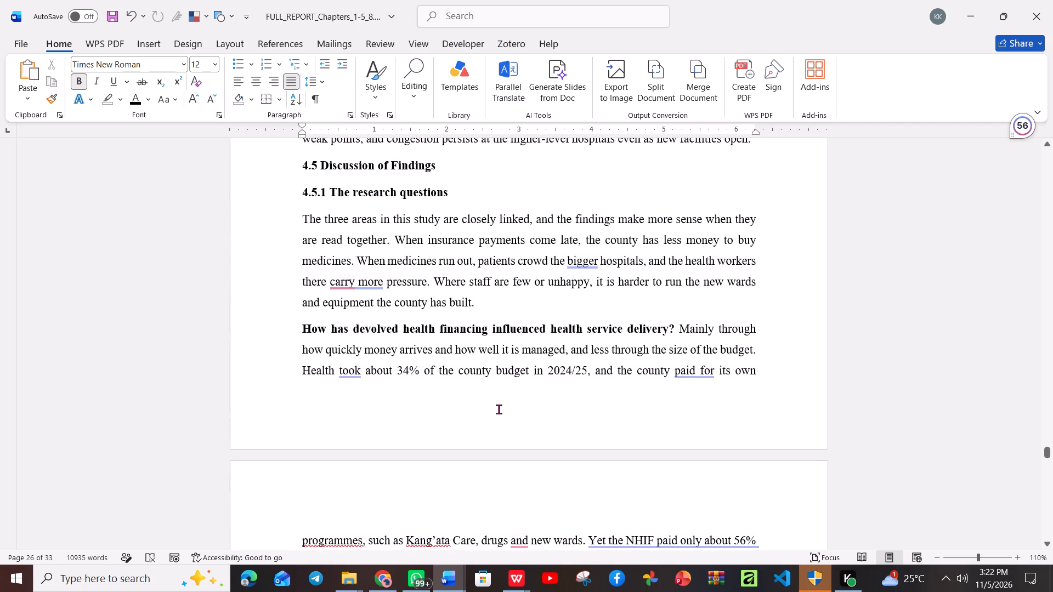
scroll(499, 409, down, 4)
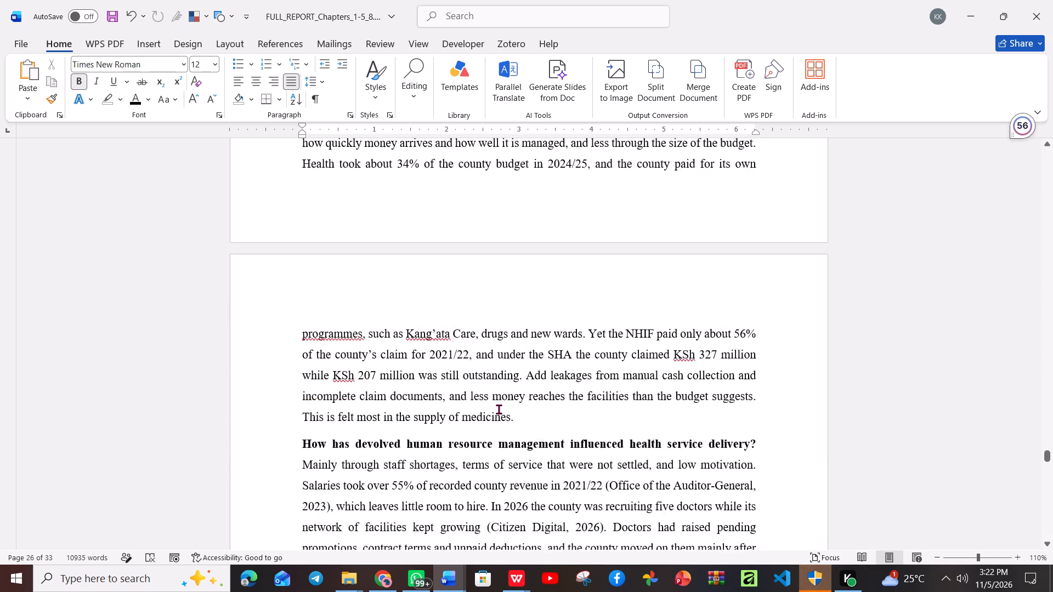
scroll(499, 409, down, 5)
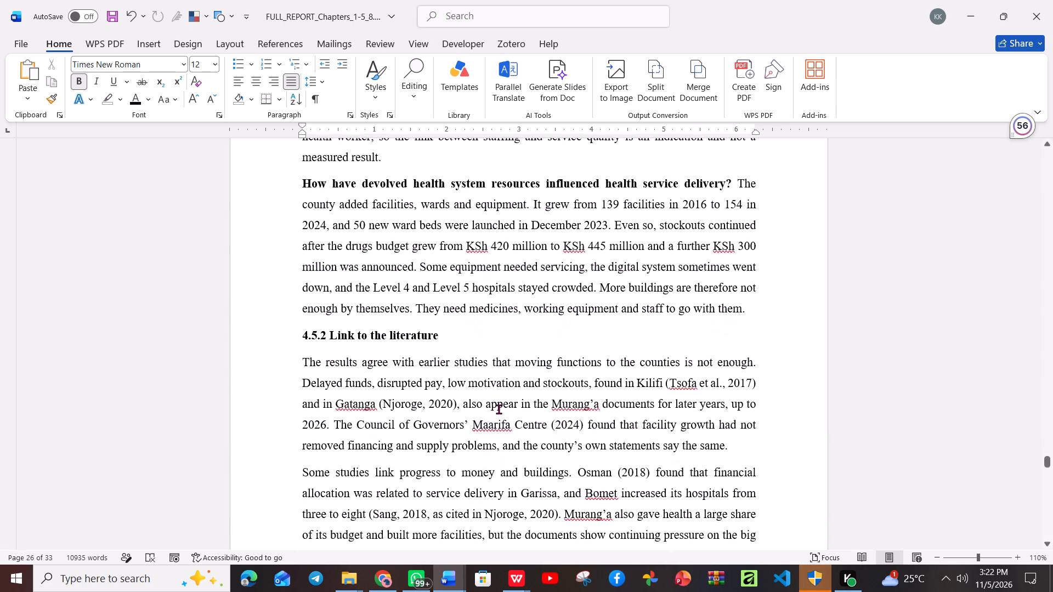
scroll(499, 409, down, 11)
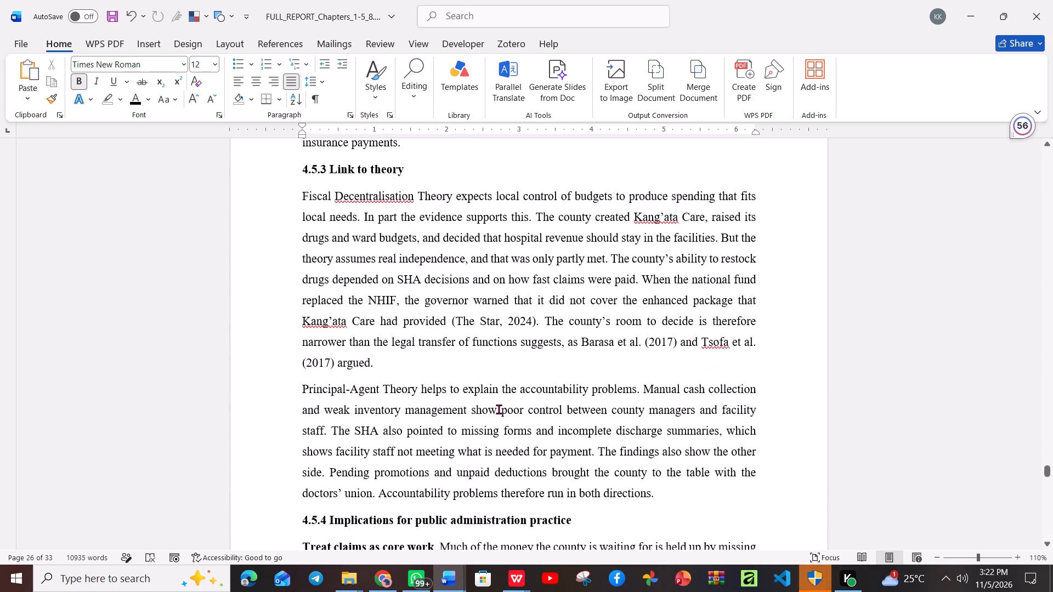
scroll(499, 409, down, 3)
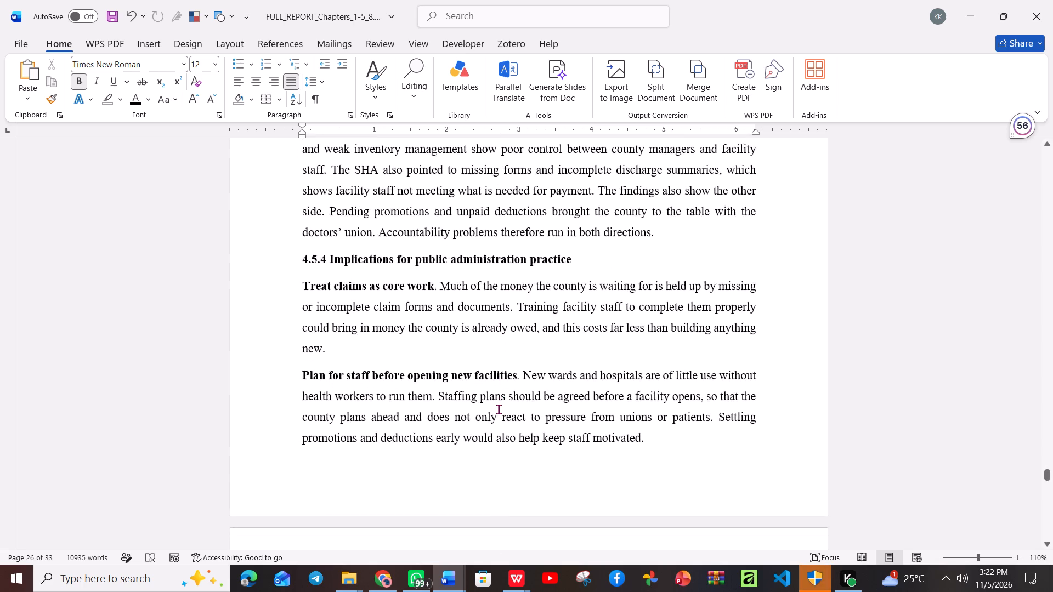
scroll(499, 409, down, 7)
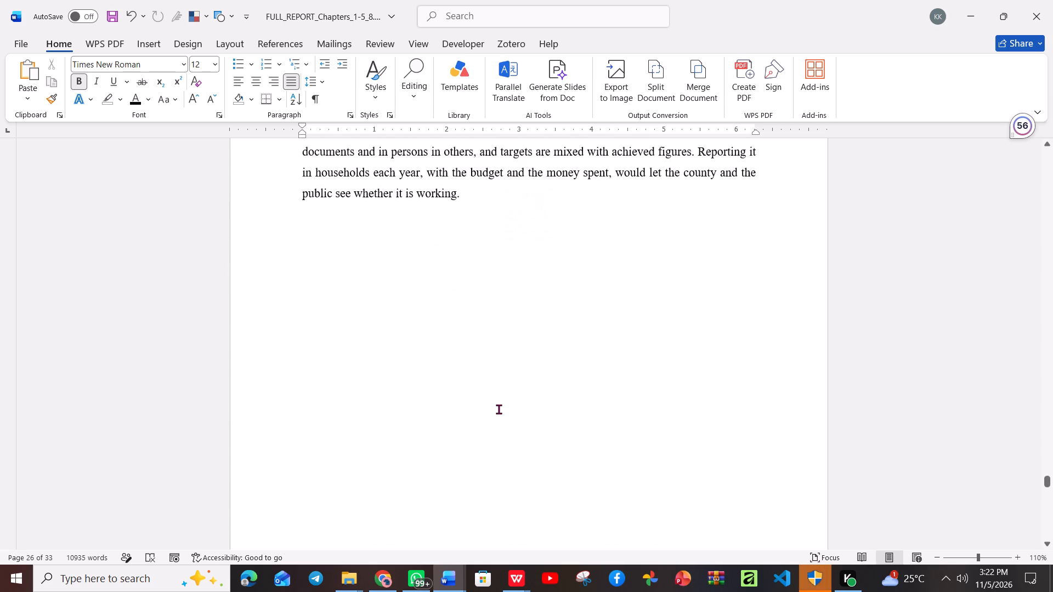
Clear the yellow highlighting from the whole Objective One paragraph under 5.2 Summary of Findings in Chapter Five.
scroll(499, 409, down, 5)
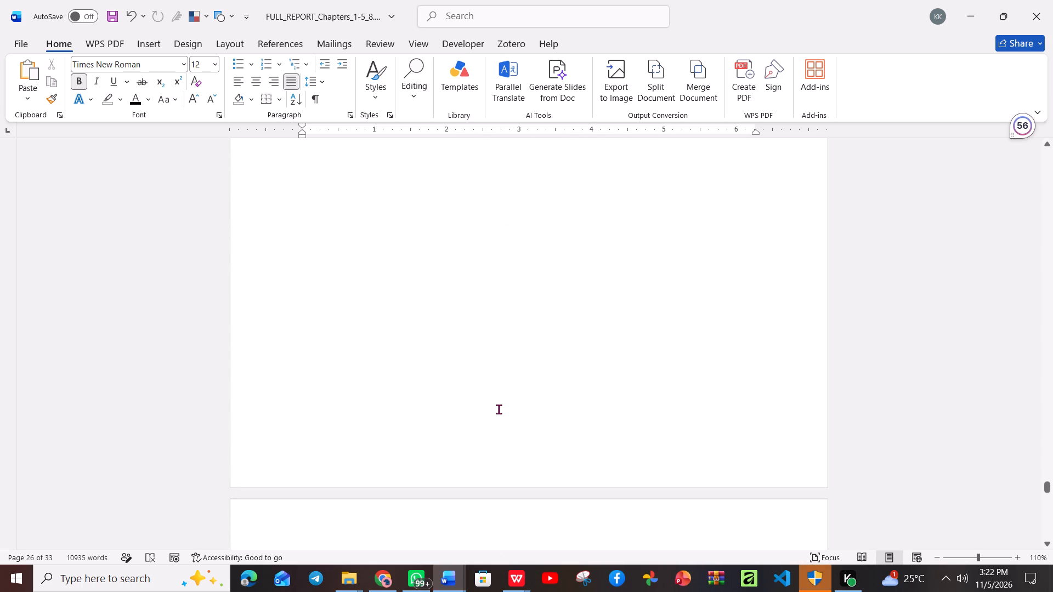
scroll(499, 409, down, 3)
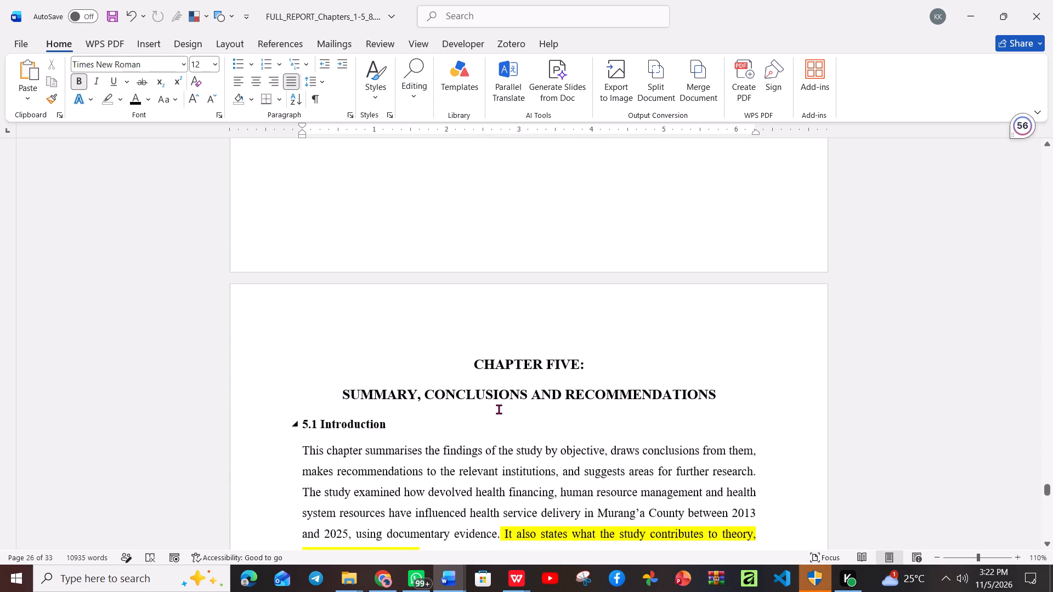
scroll(499, 409, down, 1)
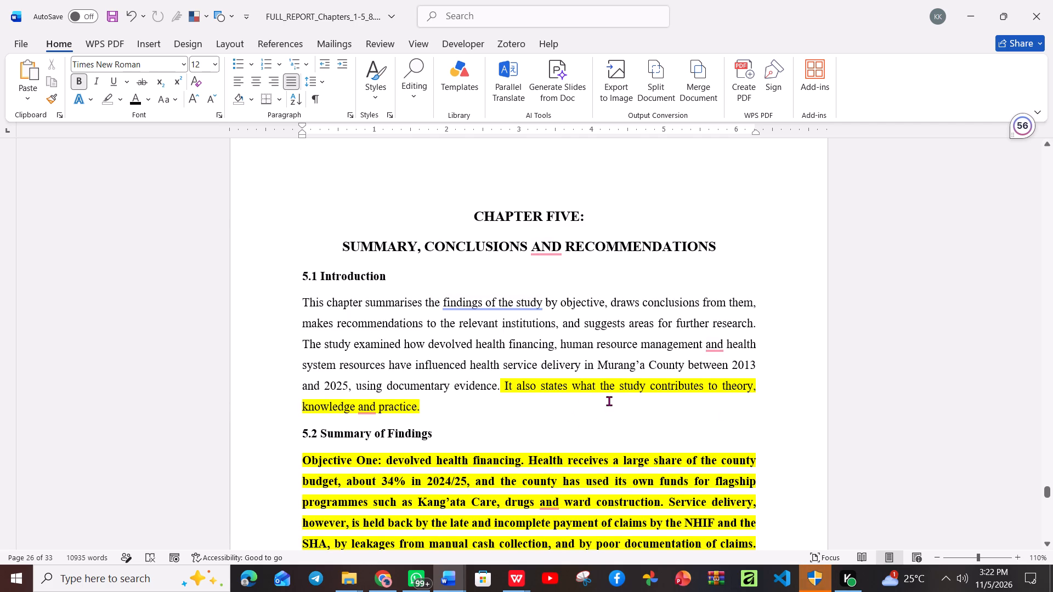
scroll(673, 394, down, 3)
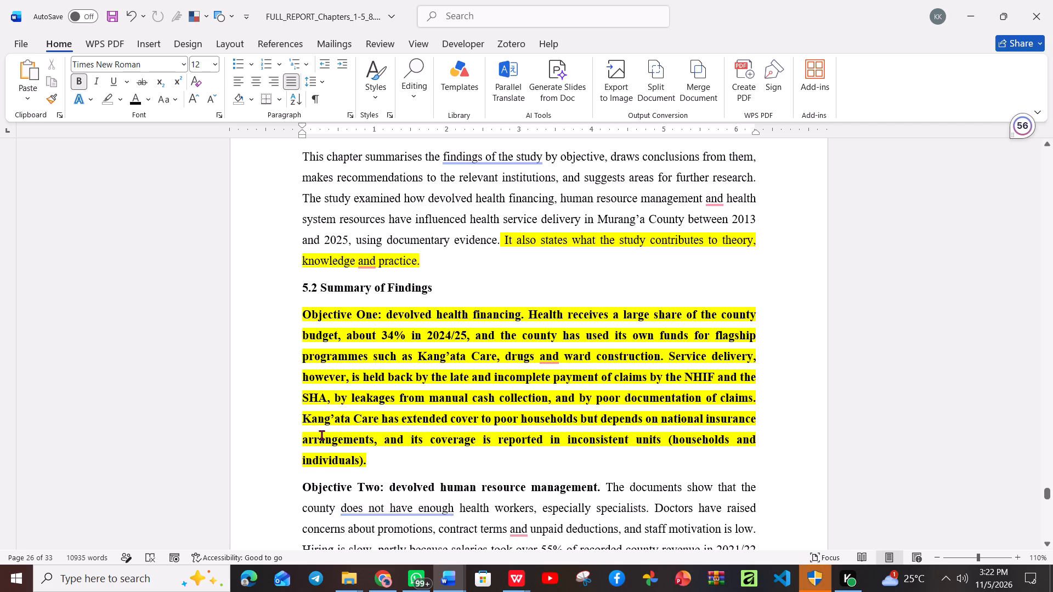
drag(371, 462, 308, 434)
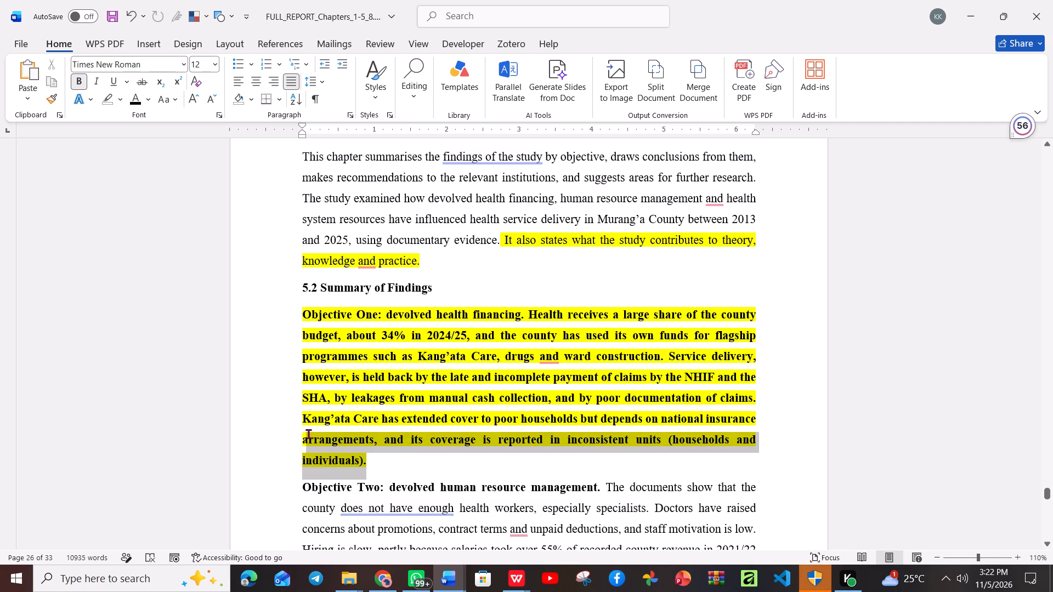
drag(308, 434, 327, 314)
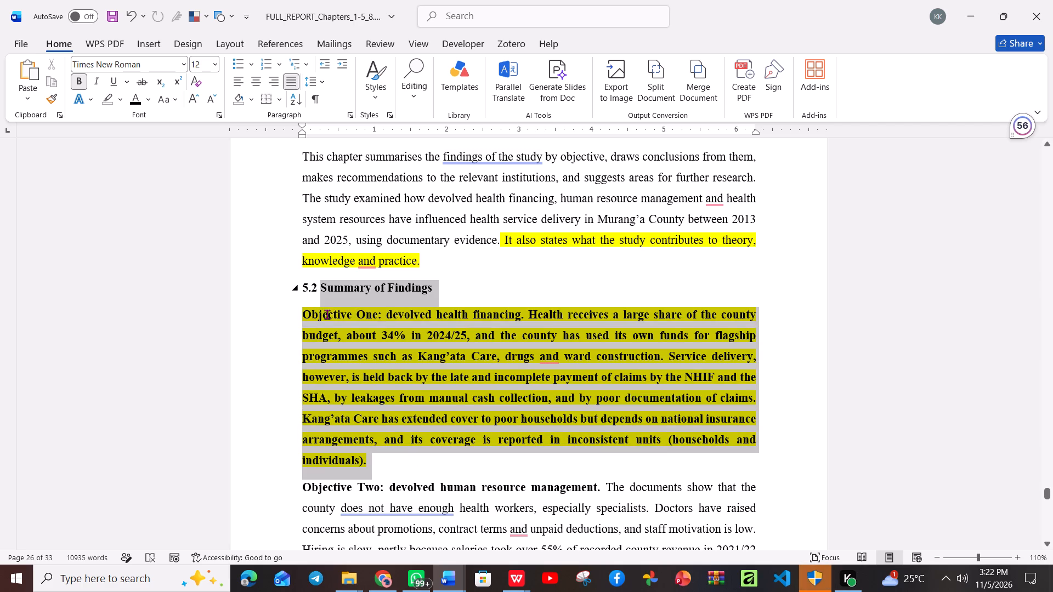
drag(327, 314, 299, 322)
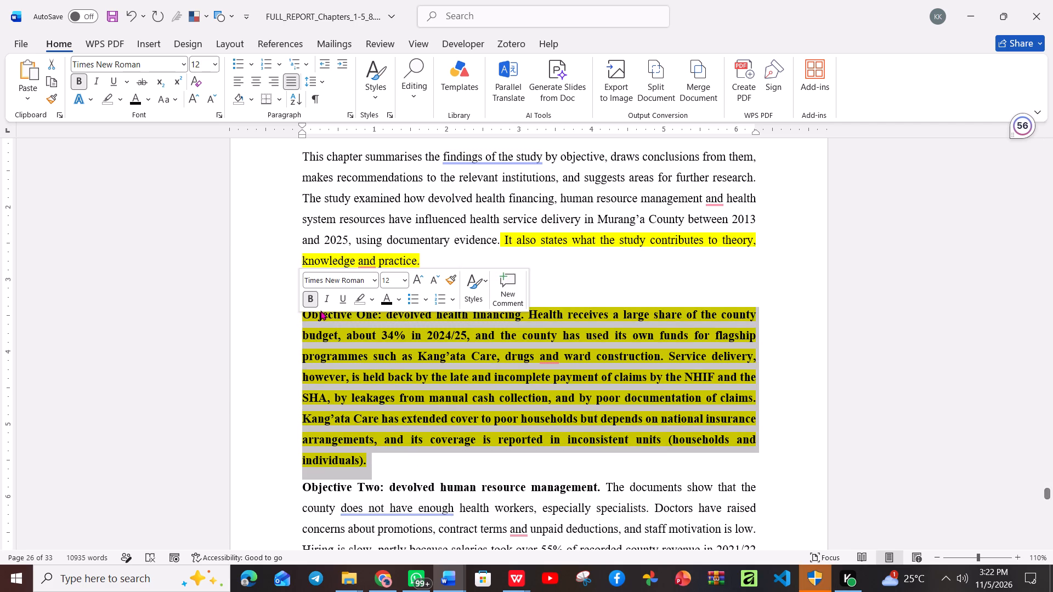
click(353, 301)
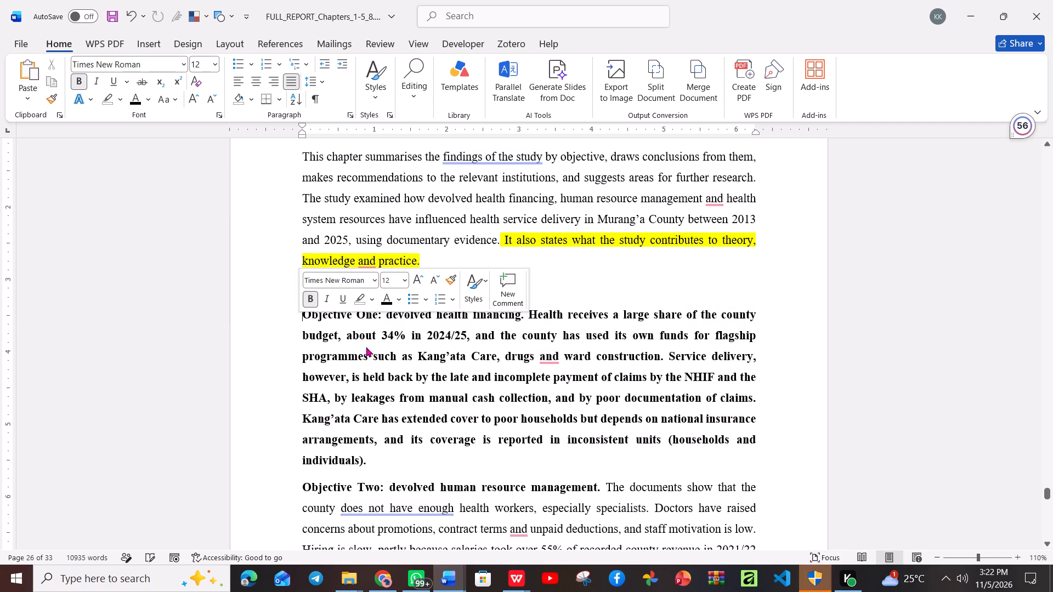
Remove bold from the Objective One paragraph's text from "Health receives a large share" to its end, keeping the lead-in "Objective One: devolved health financing." bold.
drag(371, 456, 307, 374)
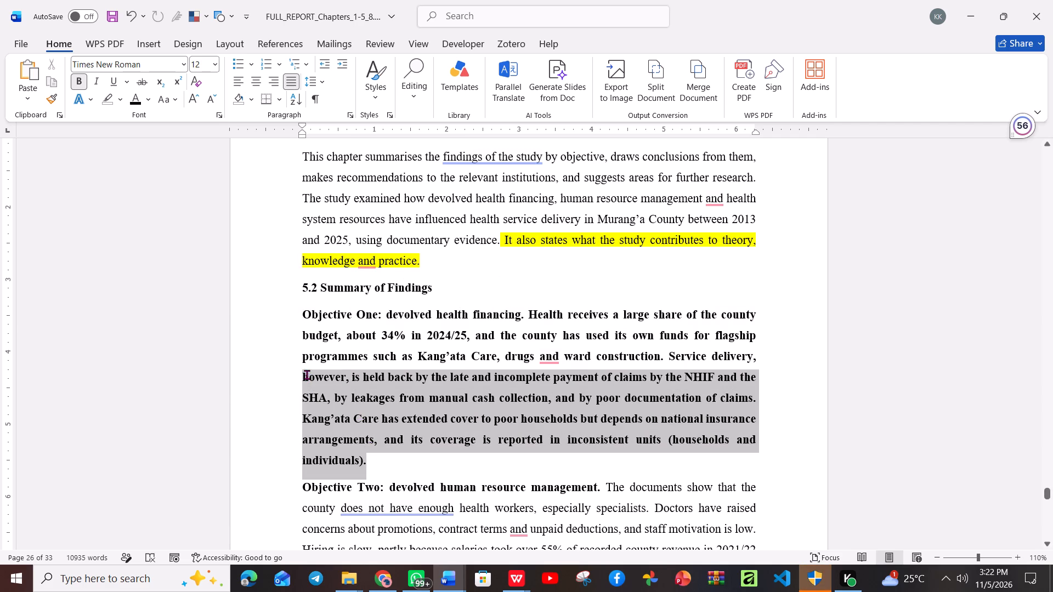
drag(307, 374, 305, 344)
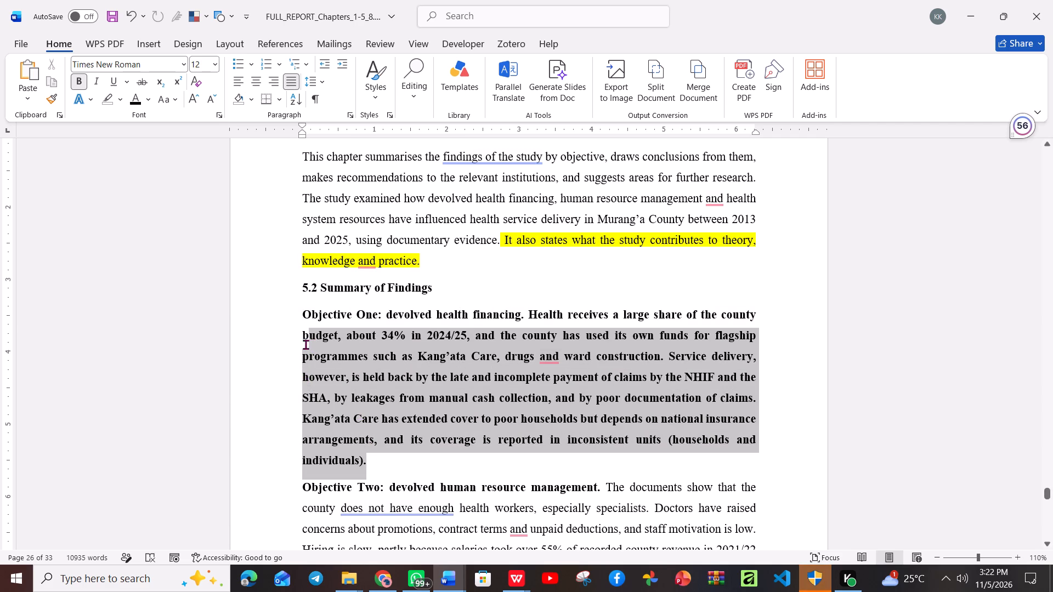
drag(305, 344, 525, 300)
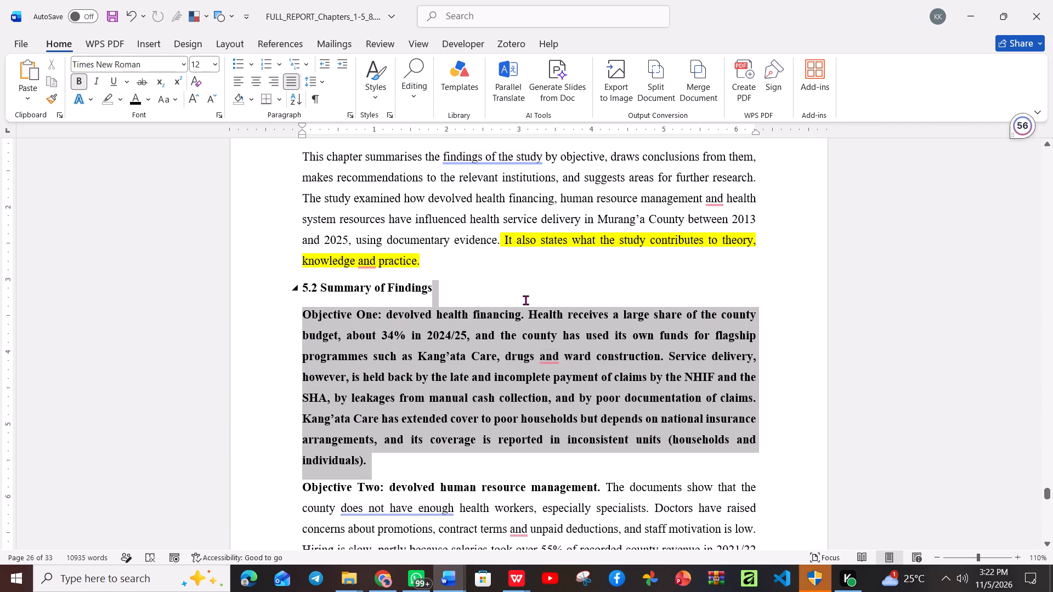
drag(525, 300, 524, 310)
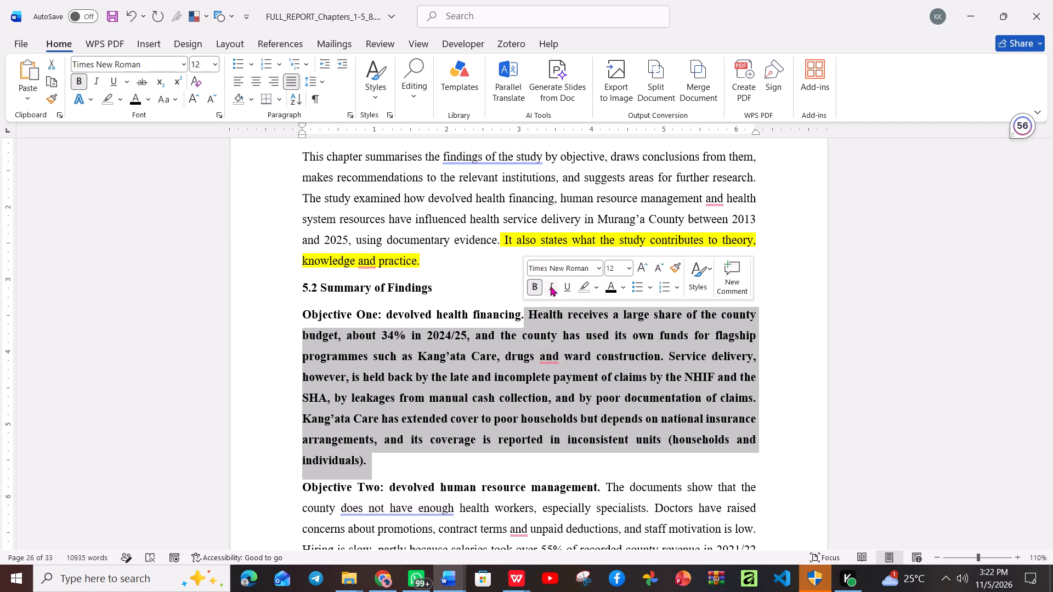
click(538, 286)
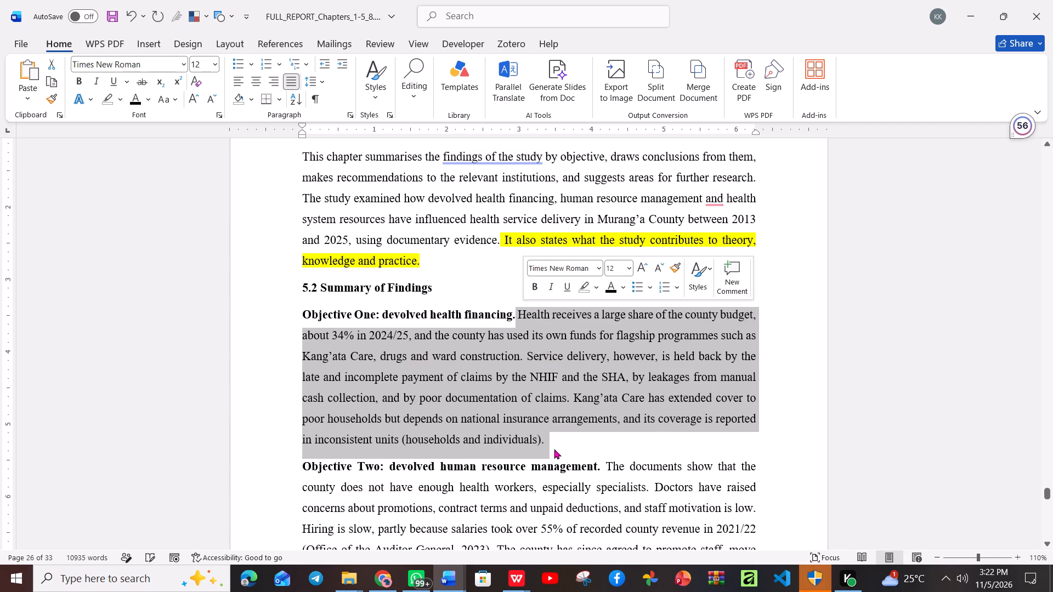
click(554, 452)
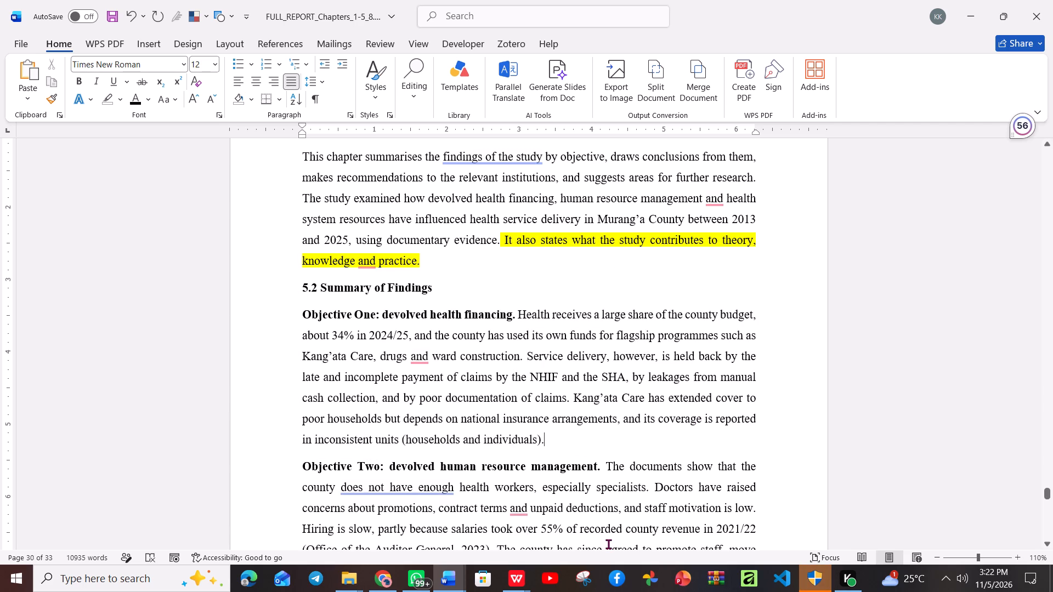
Switch to the "5 FULL_REPORT" document in WPS Office and look through it from Chapter Four to the start of Chapter Five.
click(523, 572)
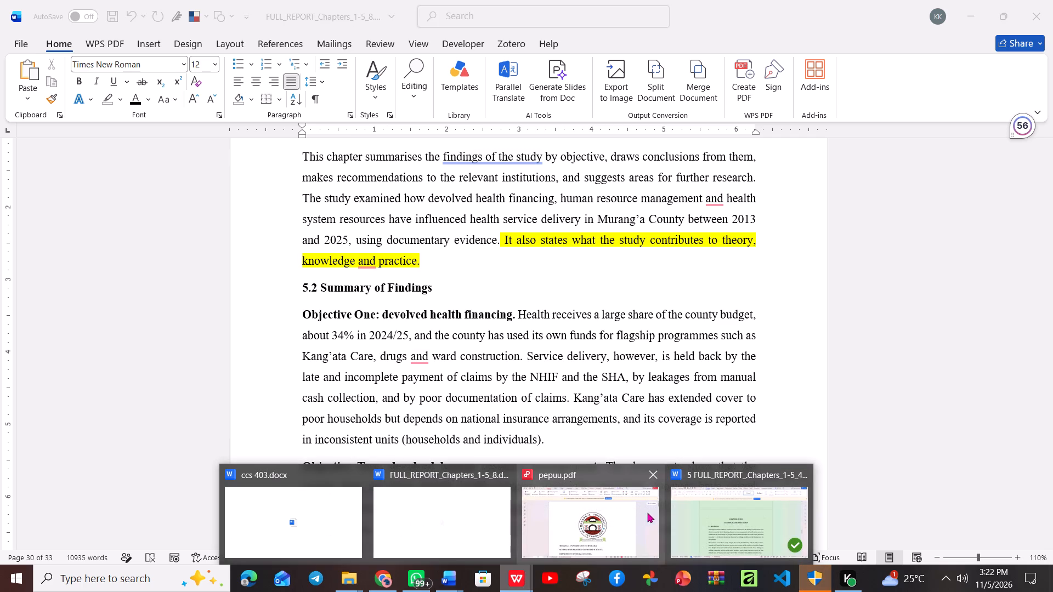
click(733, 519)
scroll(665, 392, down, 2)
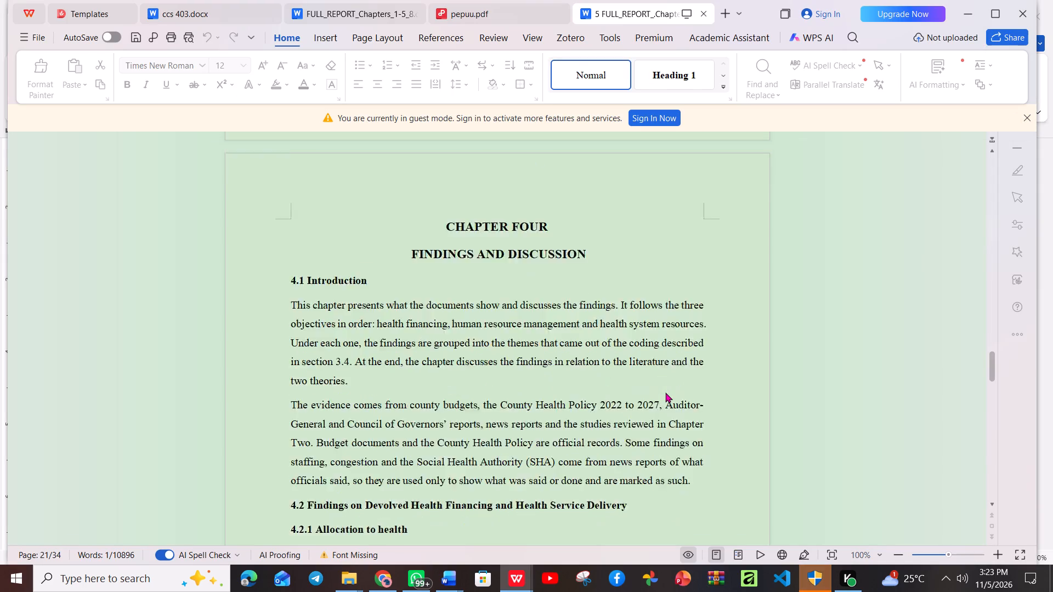
scroll(665, 392, down, 15)
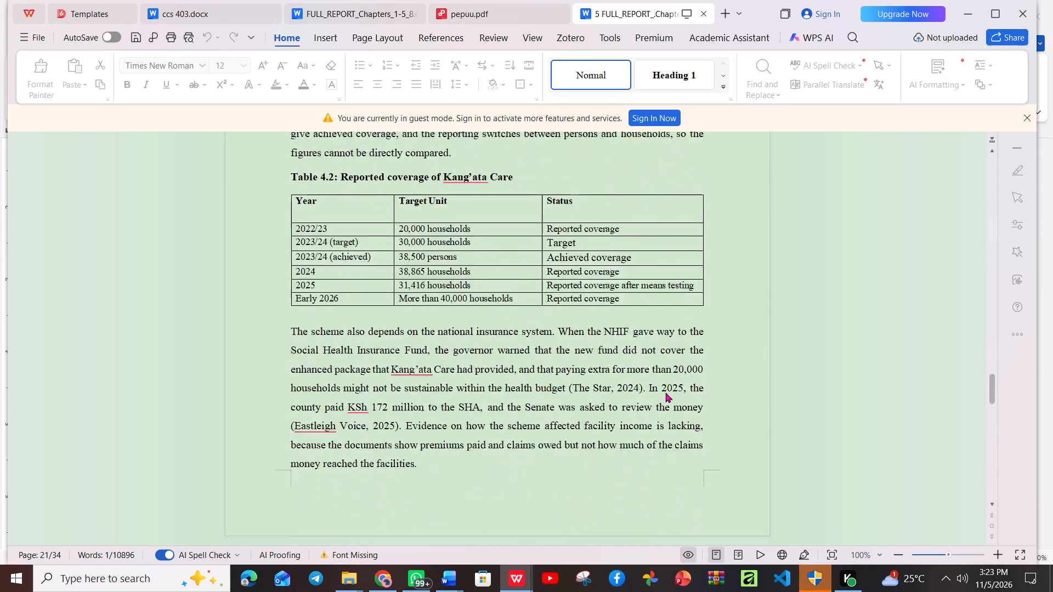
scroll(665, 392, down, 9)
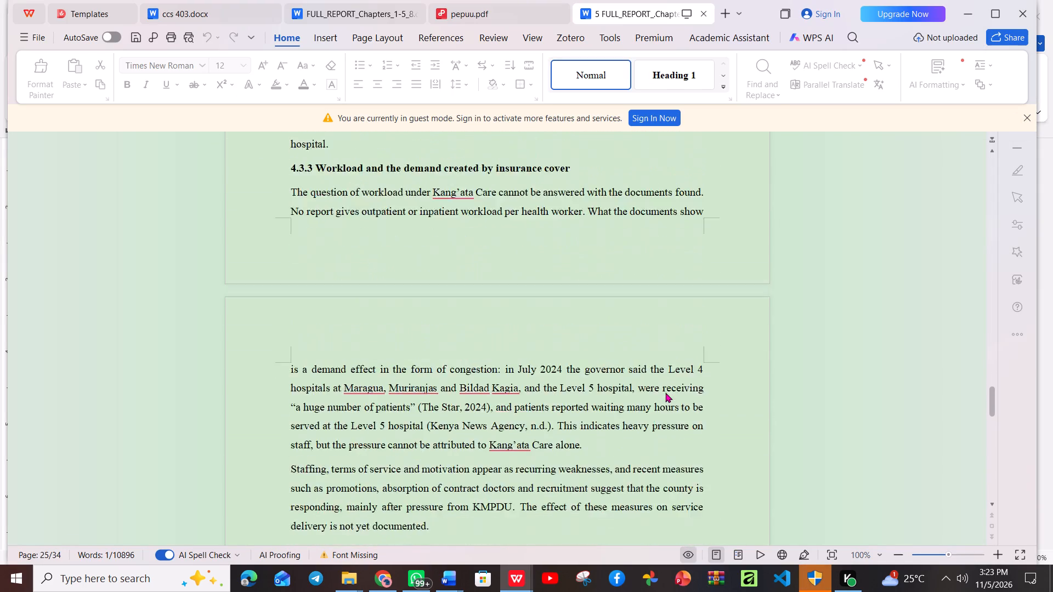
scroll(665, 392, down, 10)
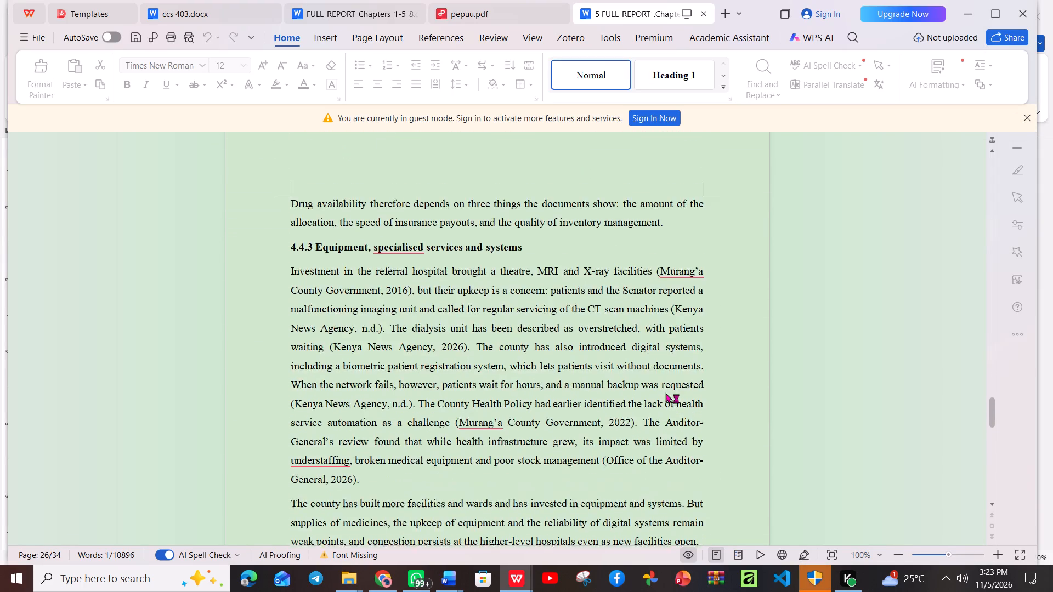
scroll(665, 392, down, 6)
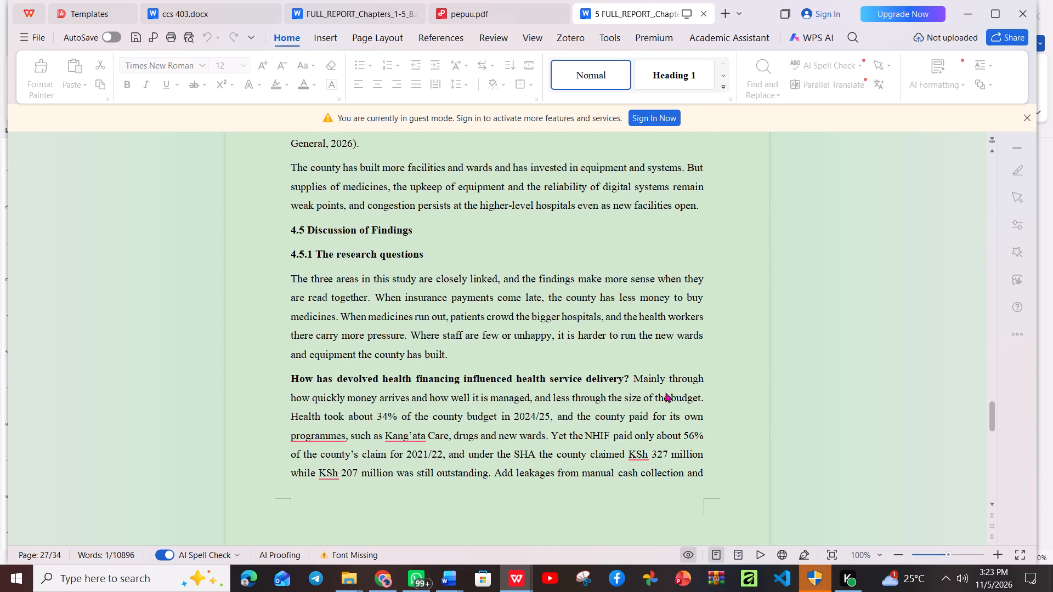
scroll(665, 392, down, 4)
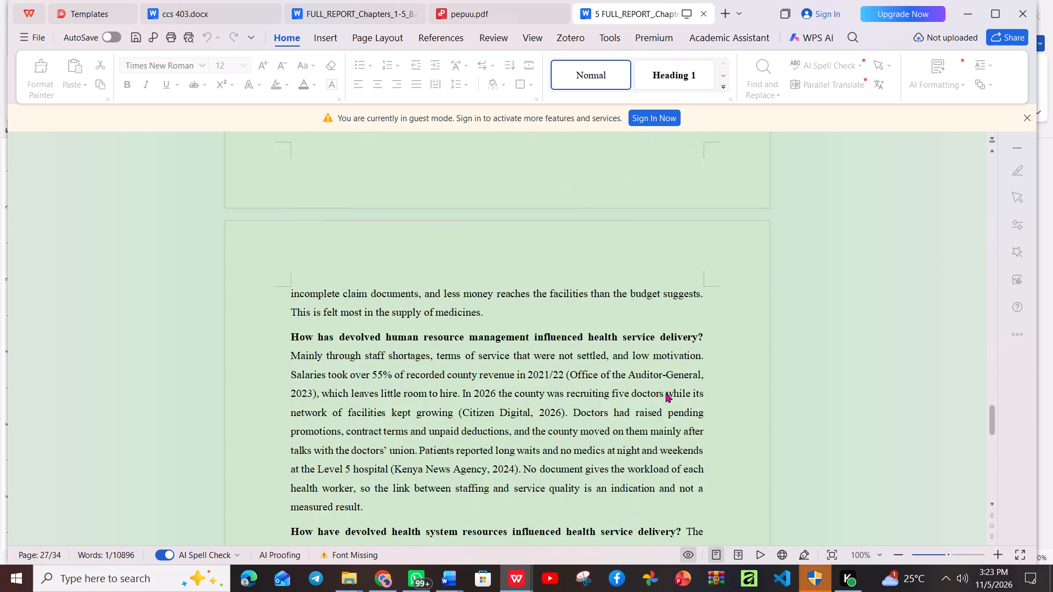
scroll(665, 392, down, 5)
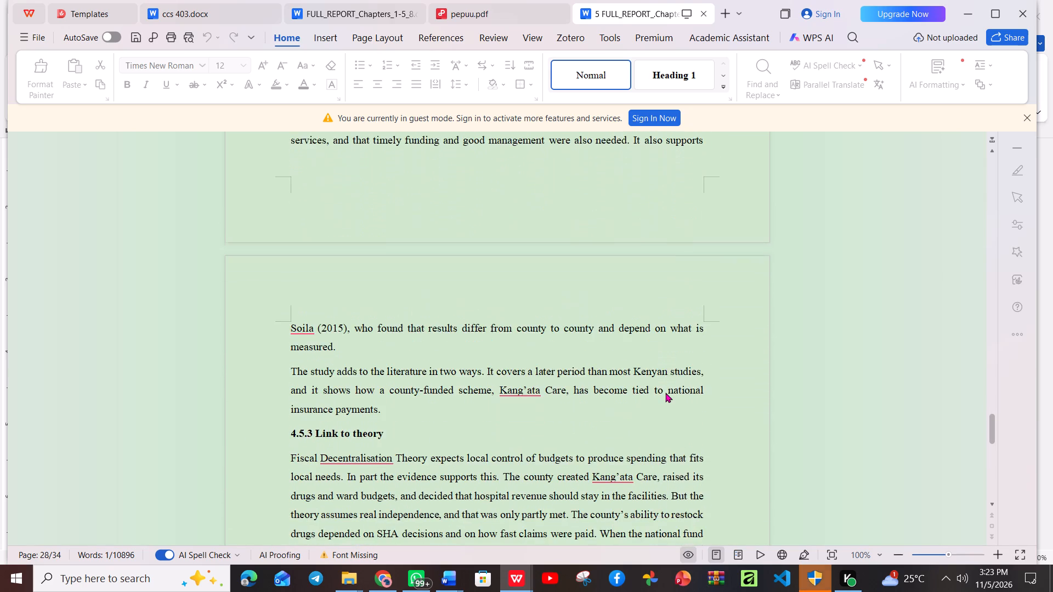
scroll(665, 392, down, 6)
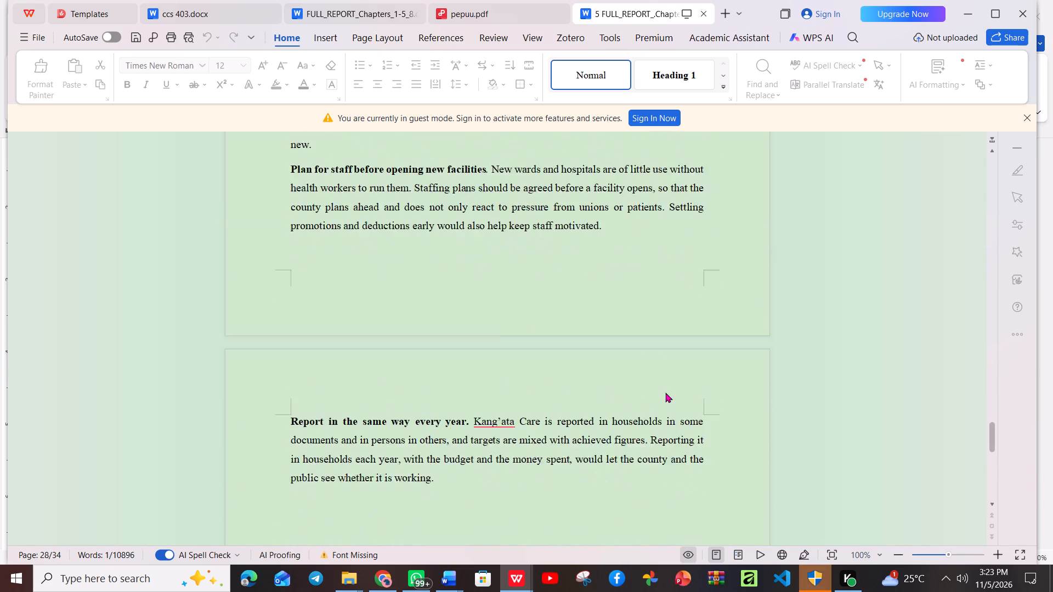
scroll(665, 392, down, 3)
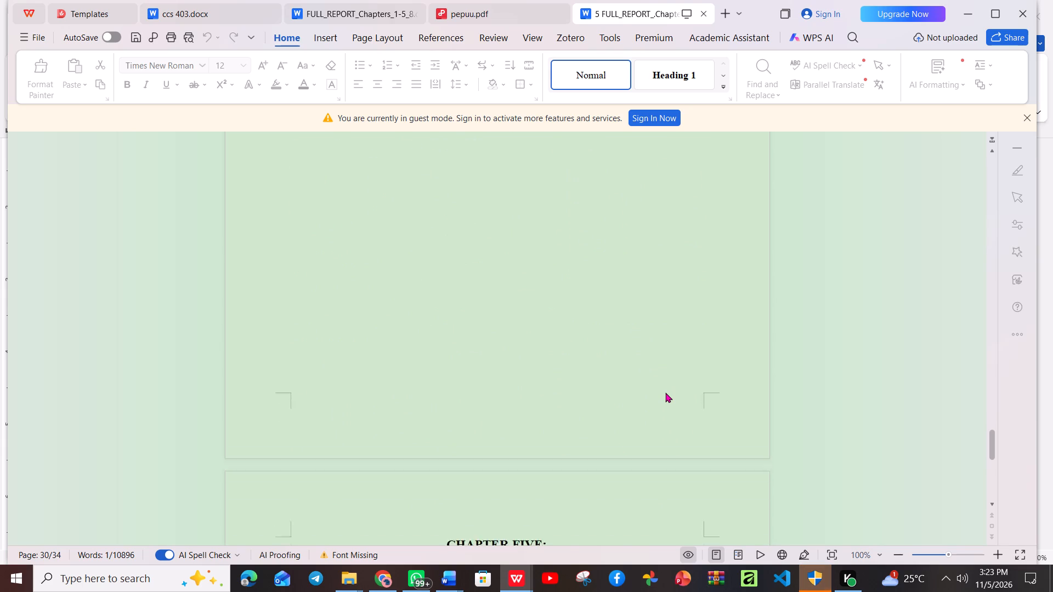
scroll(665, 392, down, 3)
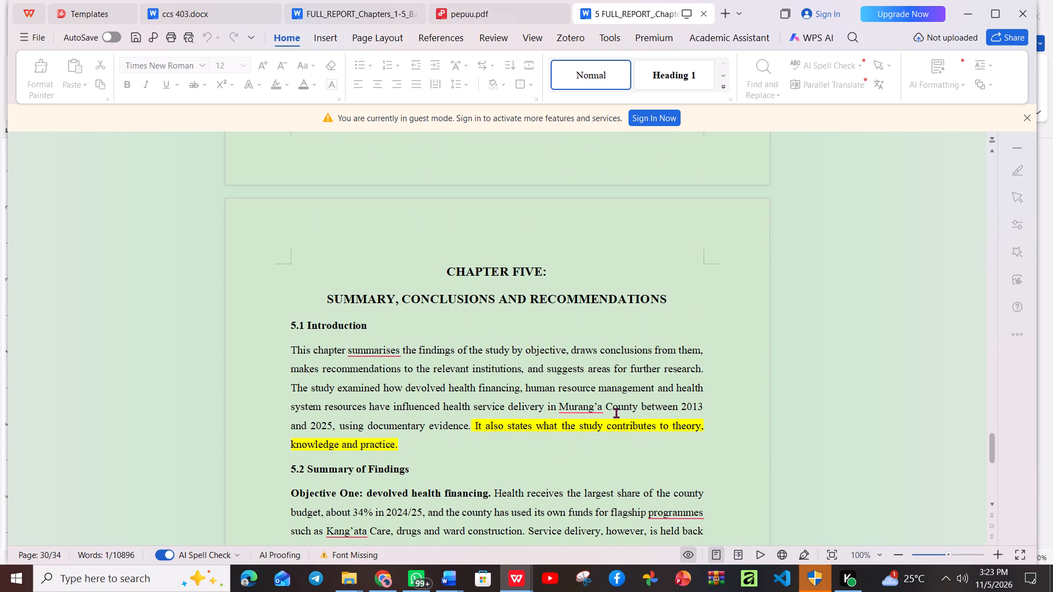
Copy the 5.1 Introduction heading and its whole paragraph, including the highlighted closing sentence, from Chapter Five.
scroll(460, 436, down, 1)
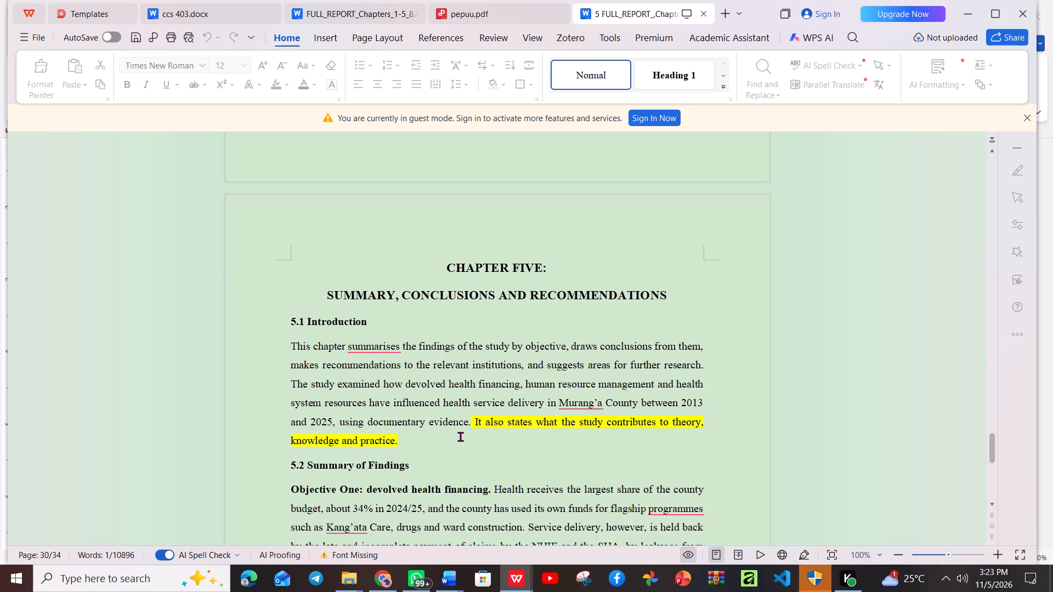
scroll(460, 436, down, 4)
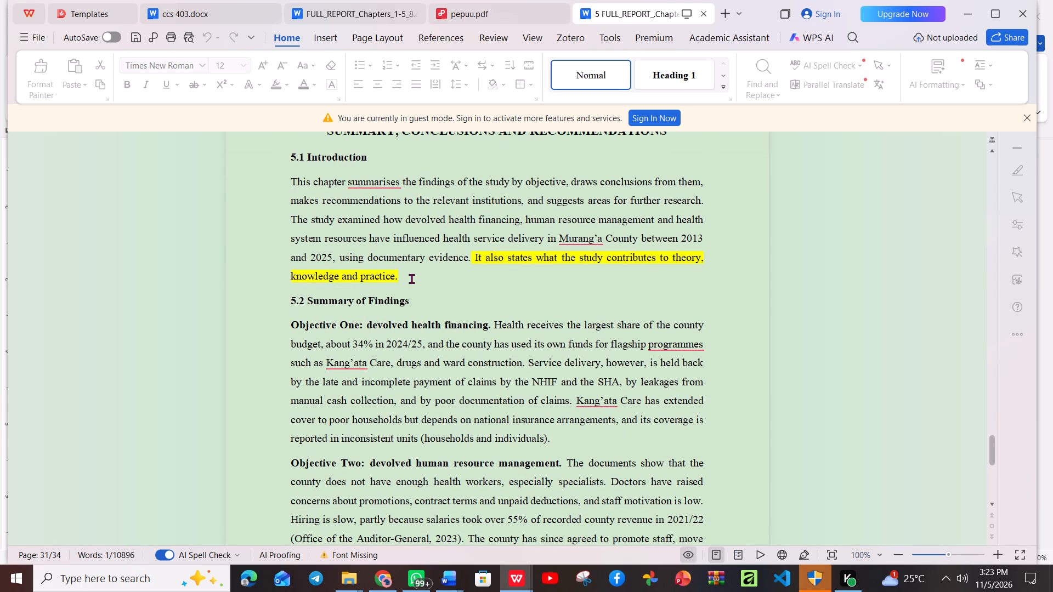
drag(411, 278, 266, 170)
key(ctrl+c)
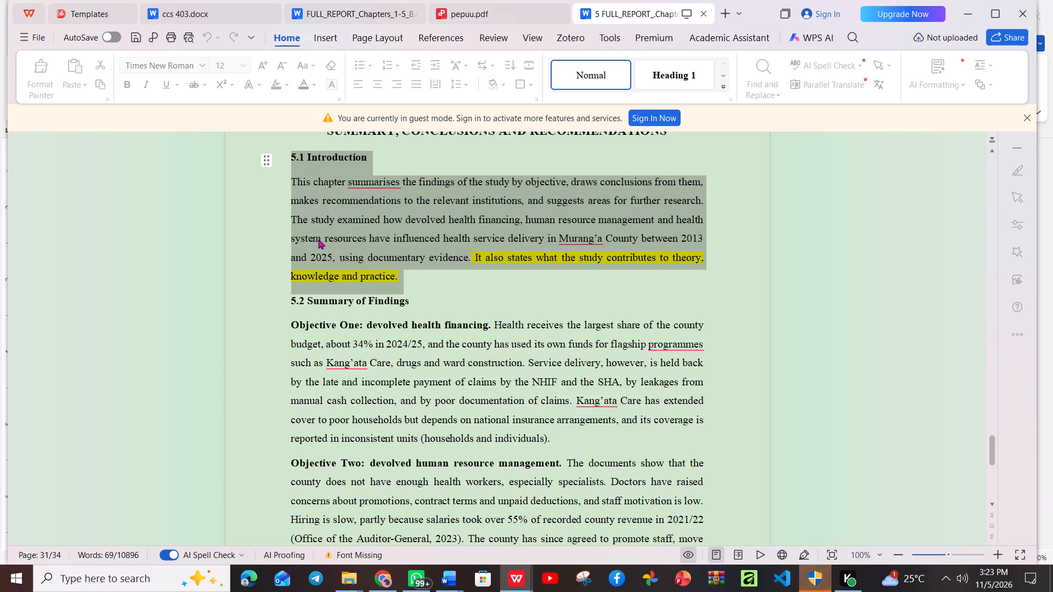
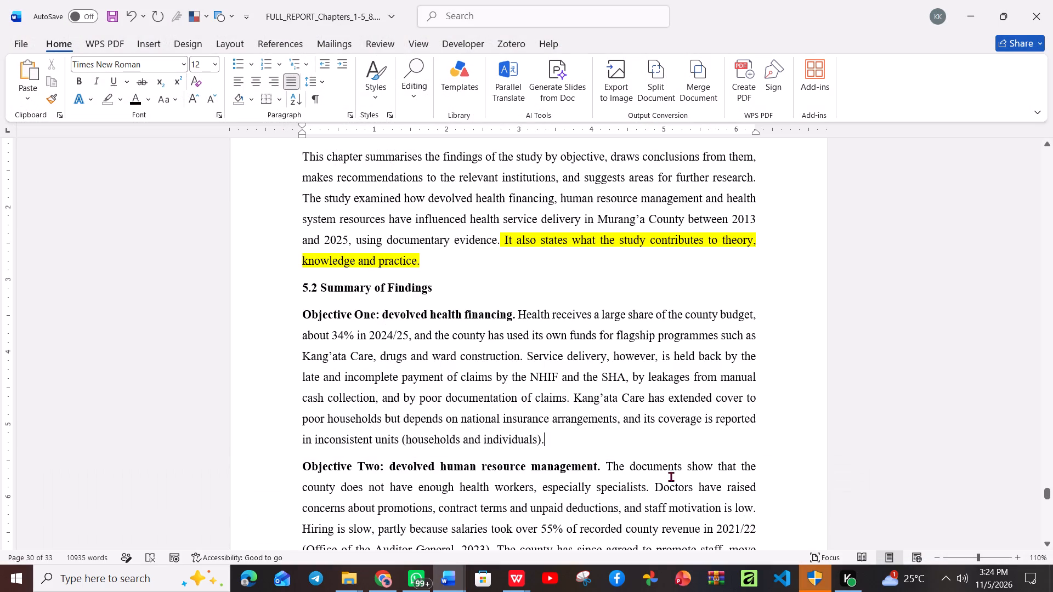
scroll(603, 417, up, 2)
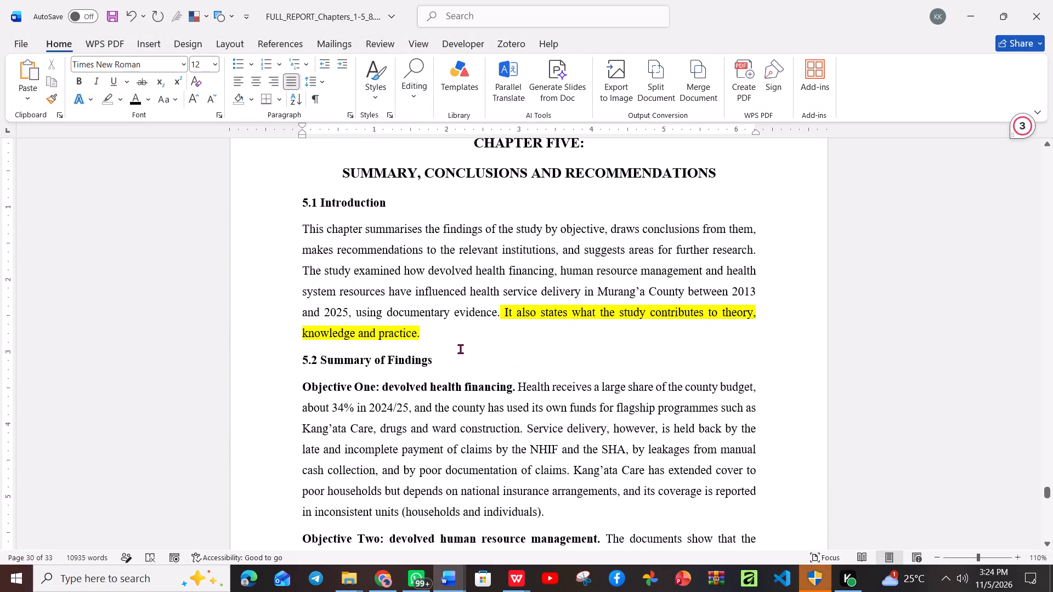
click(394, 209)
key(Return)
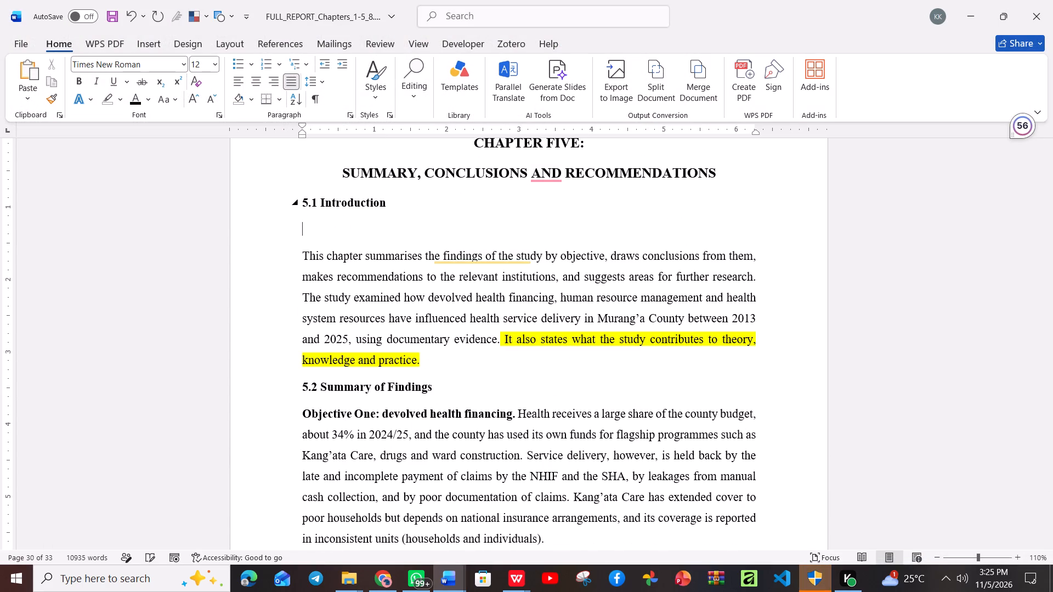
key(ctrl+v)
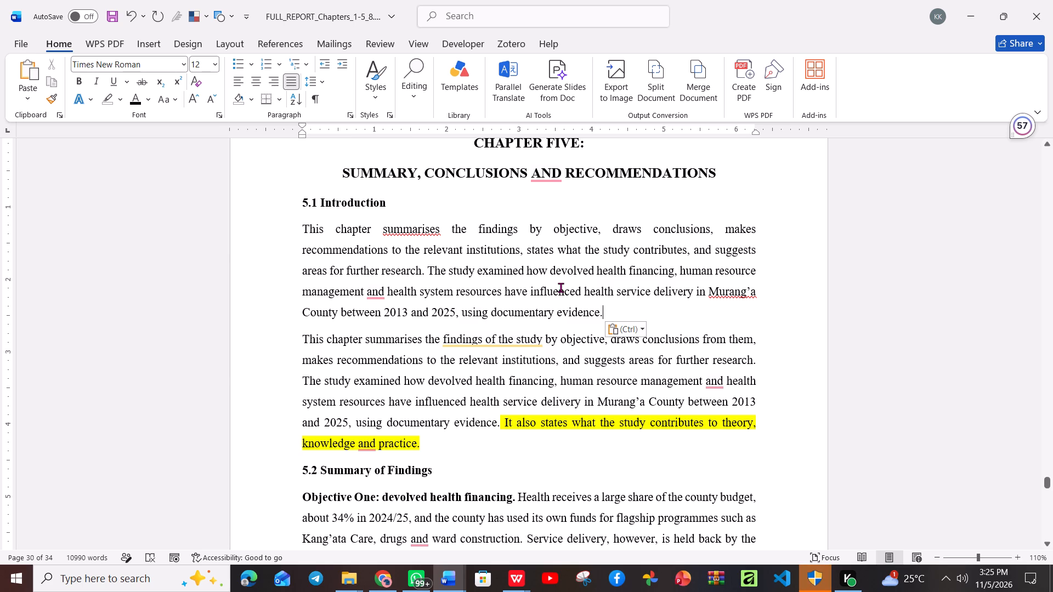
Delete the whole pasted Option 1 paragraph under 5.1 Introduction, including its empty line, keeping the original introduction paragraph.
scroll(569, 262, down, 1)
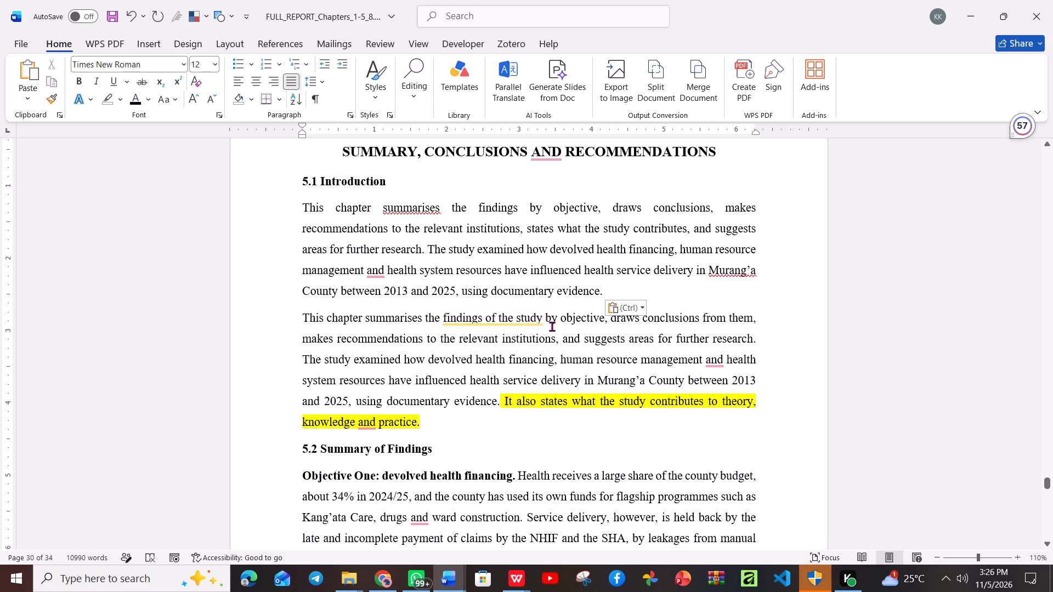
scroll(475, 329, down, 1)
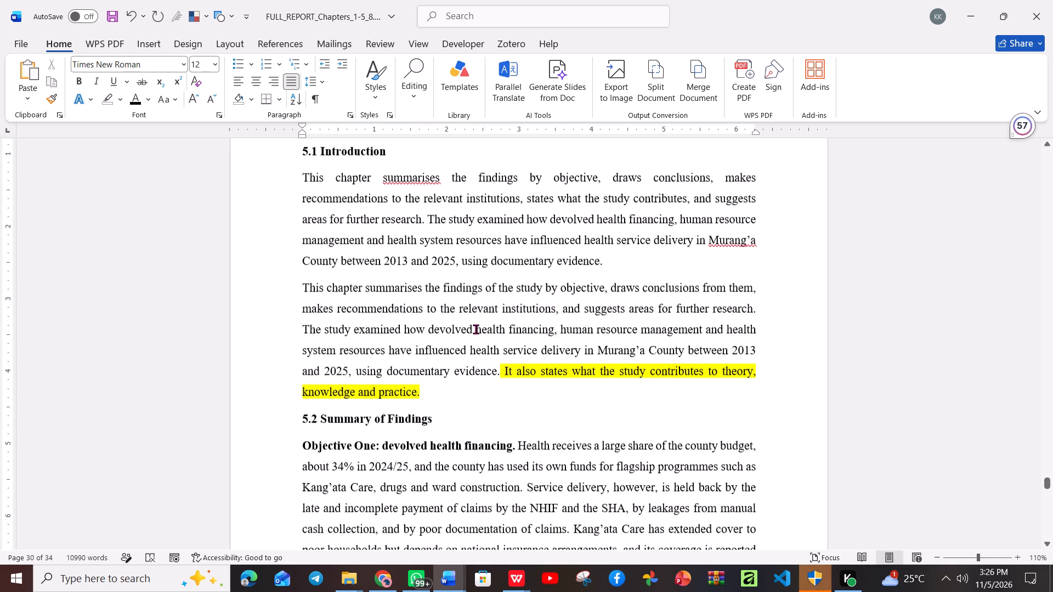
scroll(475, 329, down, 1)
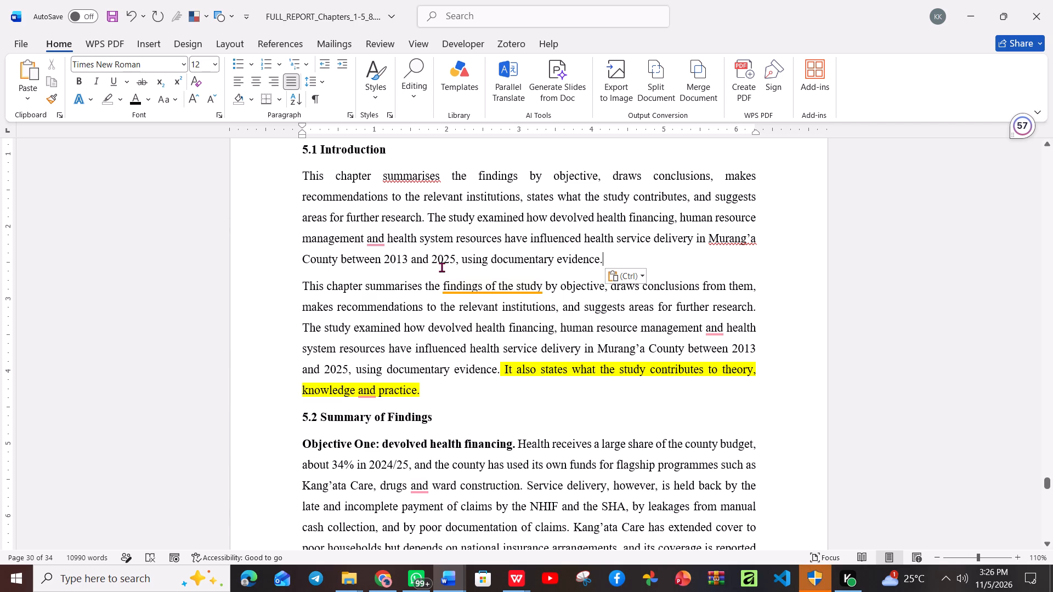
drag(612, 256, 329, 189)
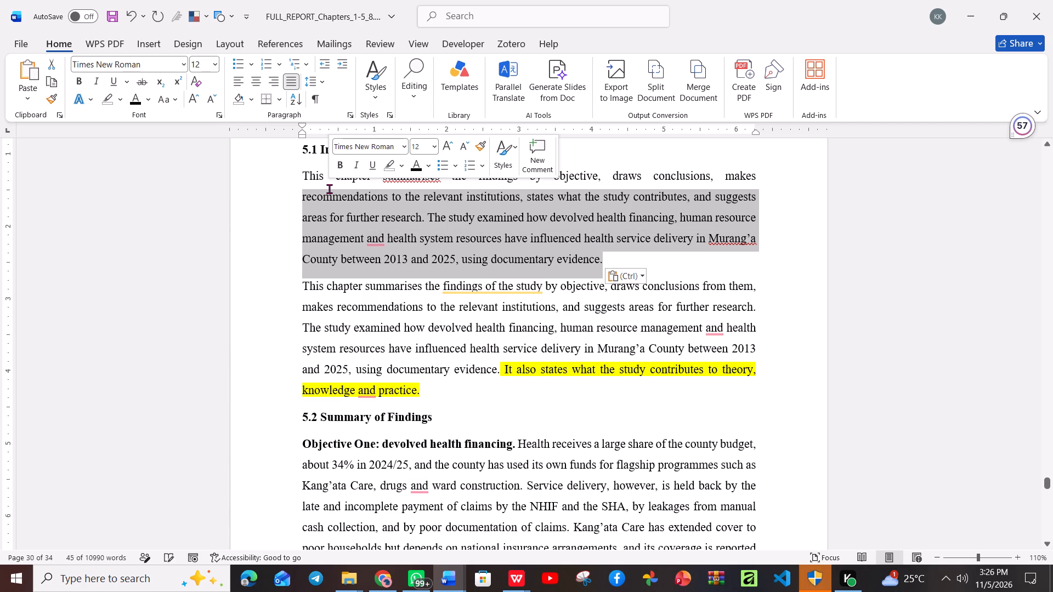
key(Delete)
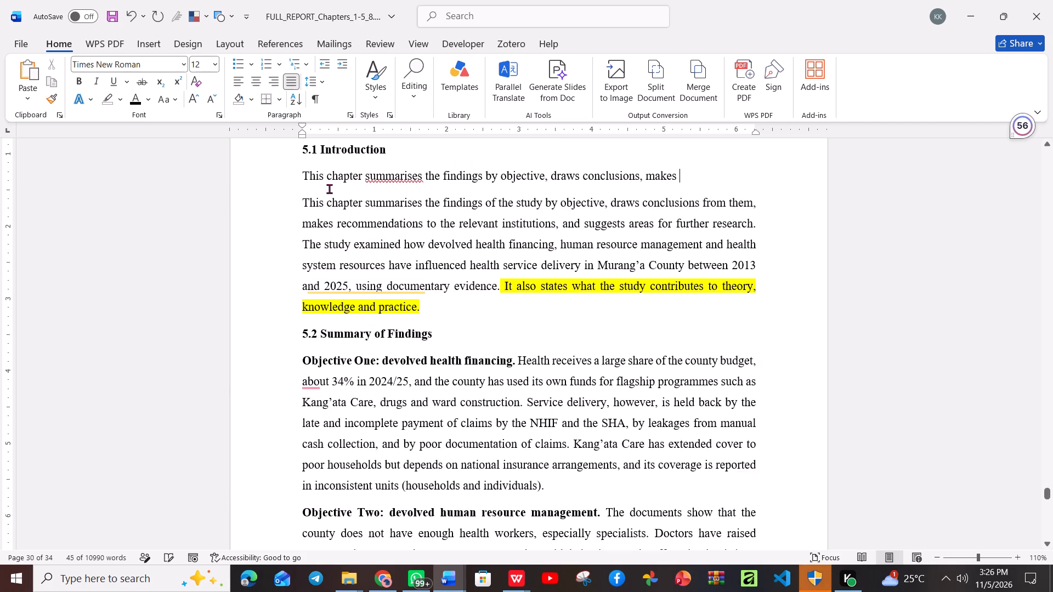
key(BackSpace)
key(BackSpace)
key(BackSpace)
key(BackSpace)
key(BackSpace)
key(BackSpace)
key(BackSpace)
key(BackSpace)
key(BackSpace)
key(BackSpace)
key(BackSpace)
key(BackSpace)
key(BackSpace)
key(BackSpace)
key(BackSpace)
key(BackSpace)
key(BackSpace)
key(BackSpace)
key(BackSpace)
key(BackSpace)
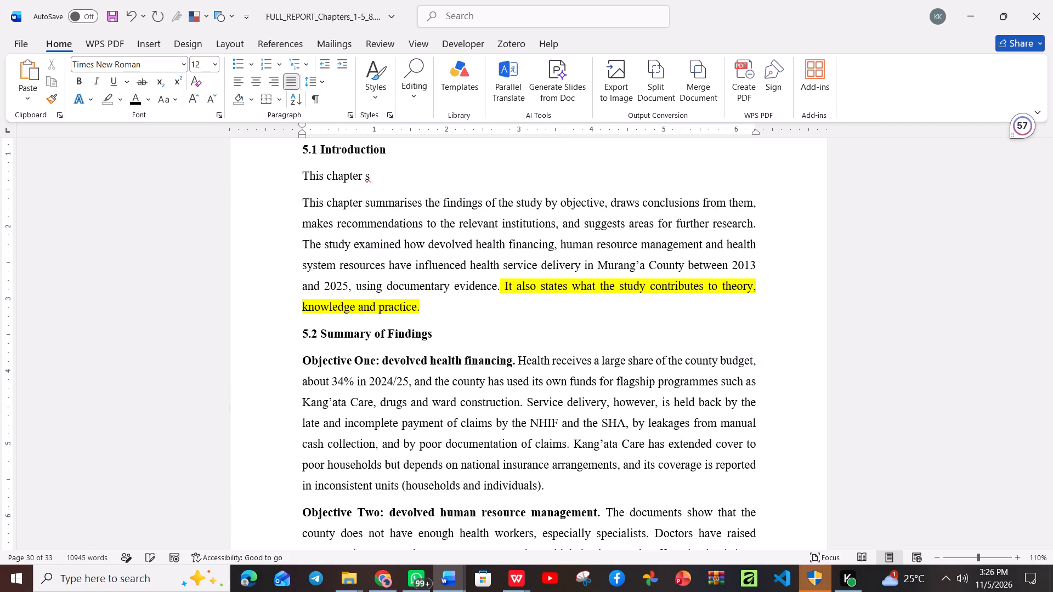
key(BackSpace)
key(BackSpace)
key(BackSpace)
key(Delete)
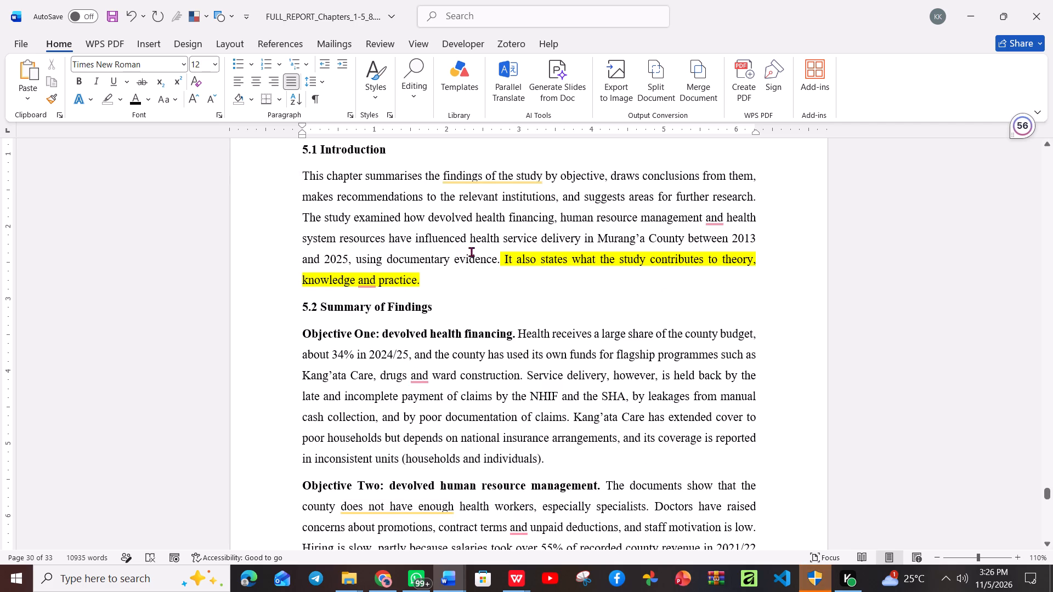
Remove the highlighted sentence "It also states what the study contributes to theory, knowledge and practice." so 5.1 ends with "using documentary evidence.".
drag(500, 264, 504, 293)
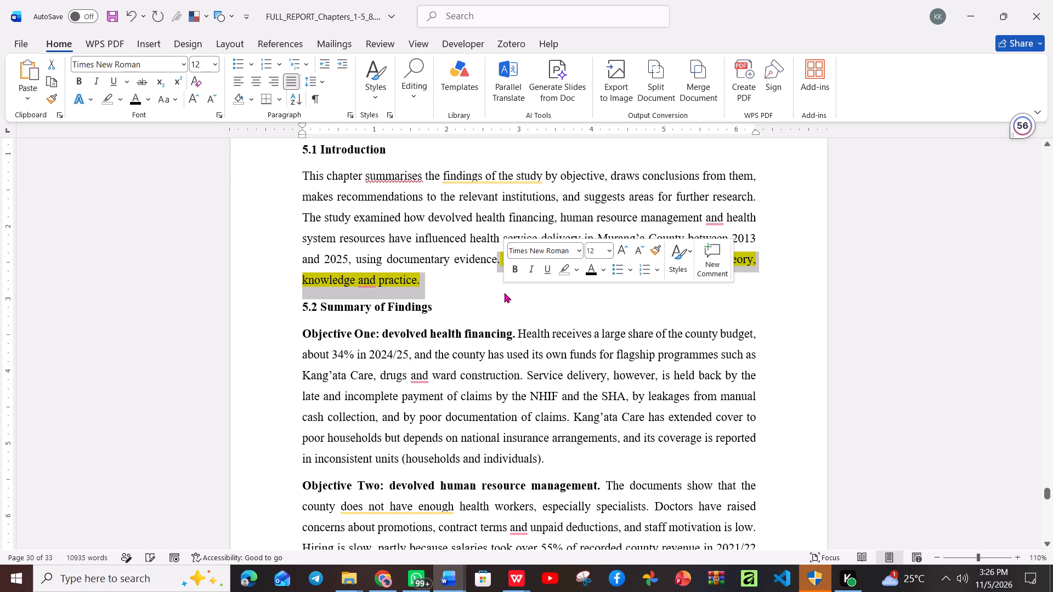
key(period)
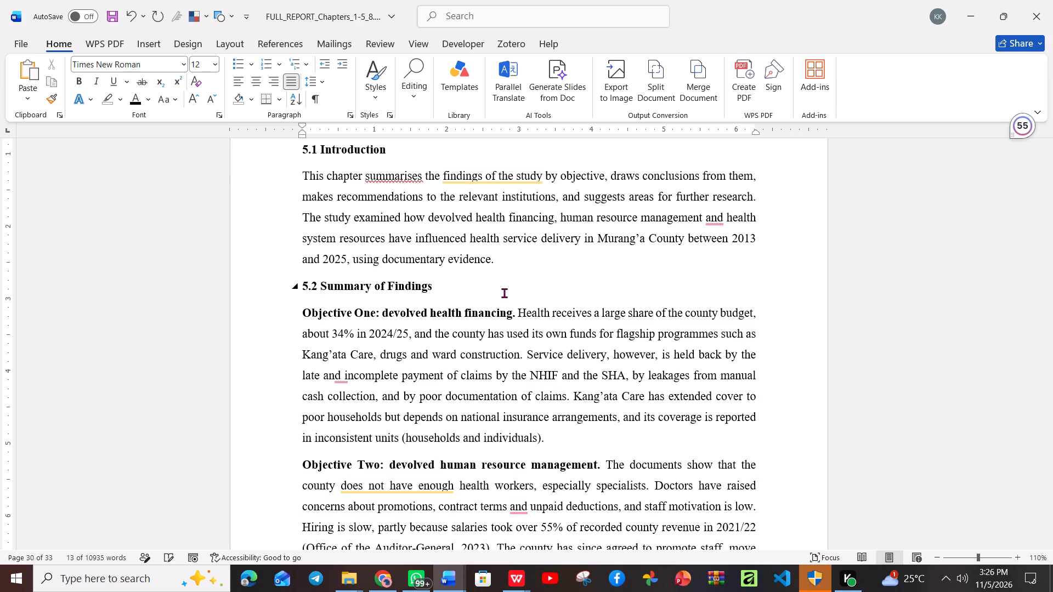
Look through Chapter Five from 5.2 Summary of Findings through 5.3 Conclusions and 5.4 Recommendations, up to the 5.5 heading.
scroll(504, 293, down, 7)
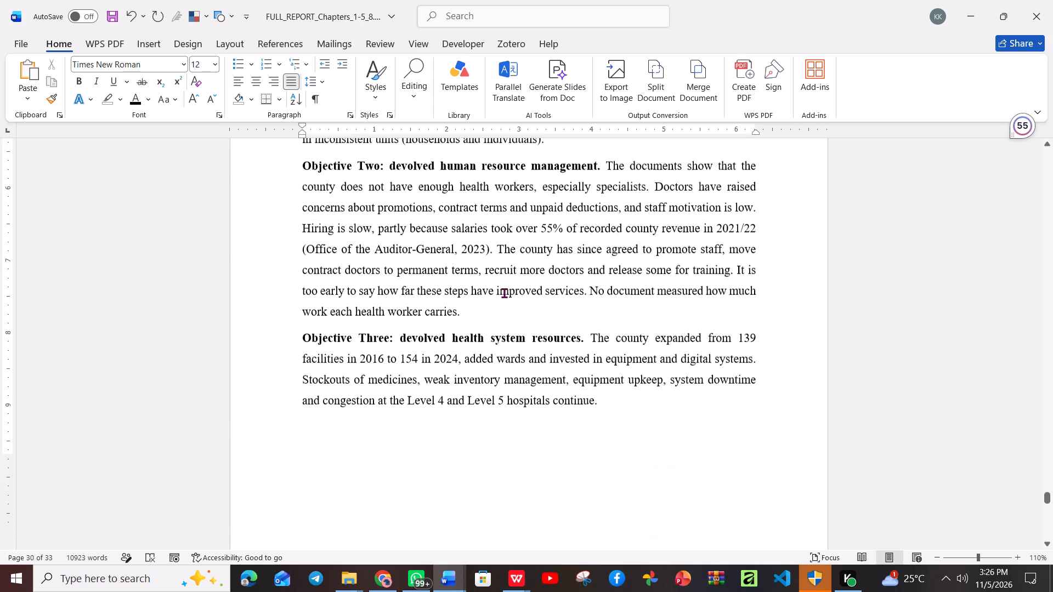
scroll(504, 293, down, 8)
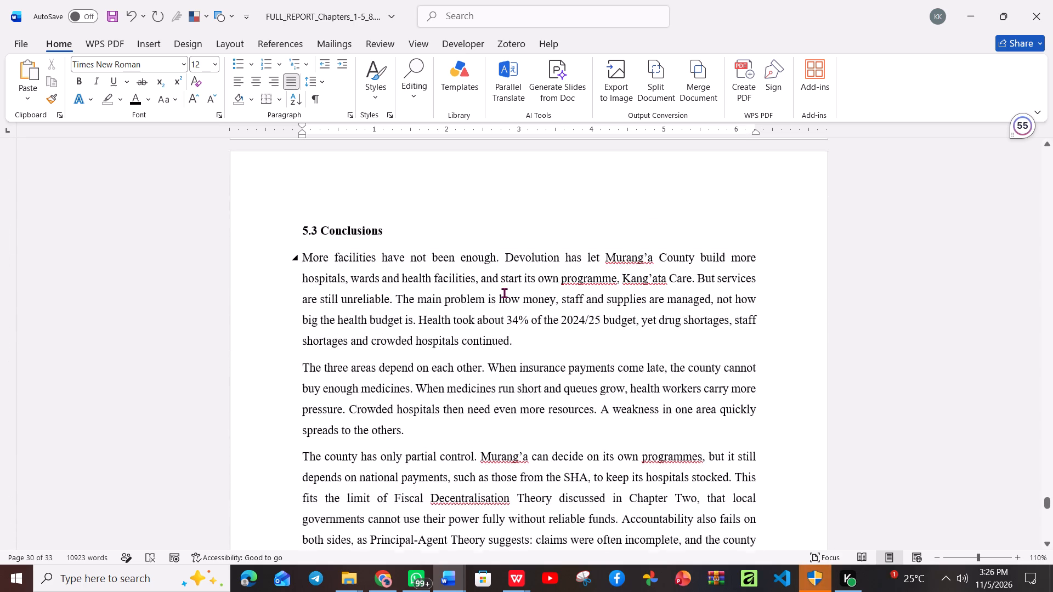
scroll(504, 293, down, 3)
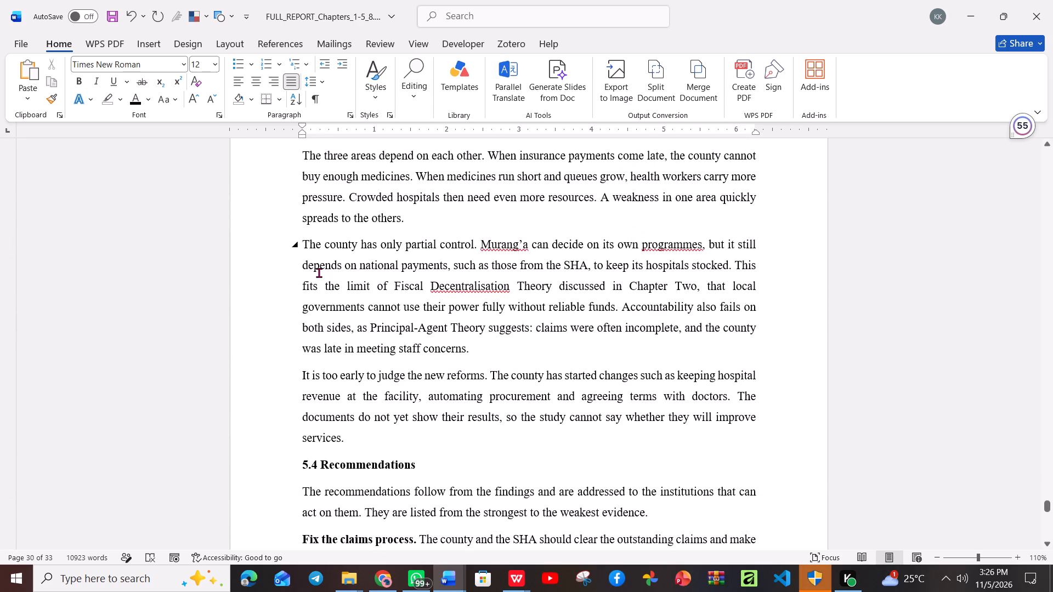
double_click(298, 245)
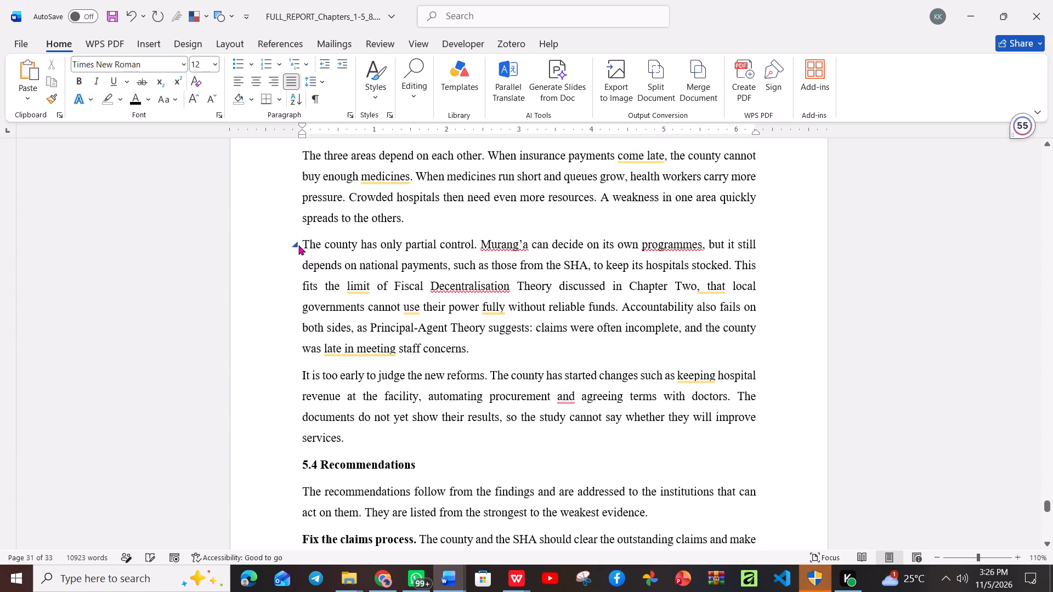
click(298, 245)
drag(298, 245, 285, 244)
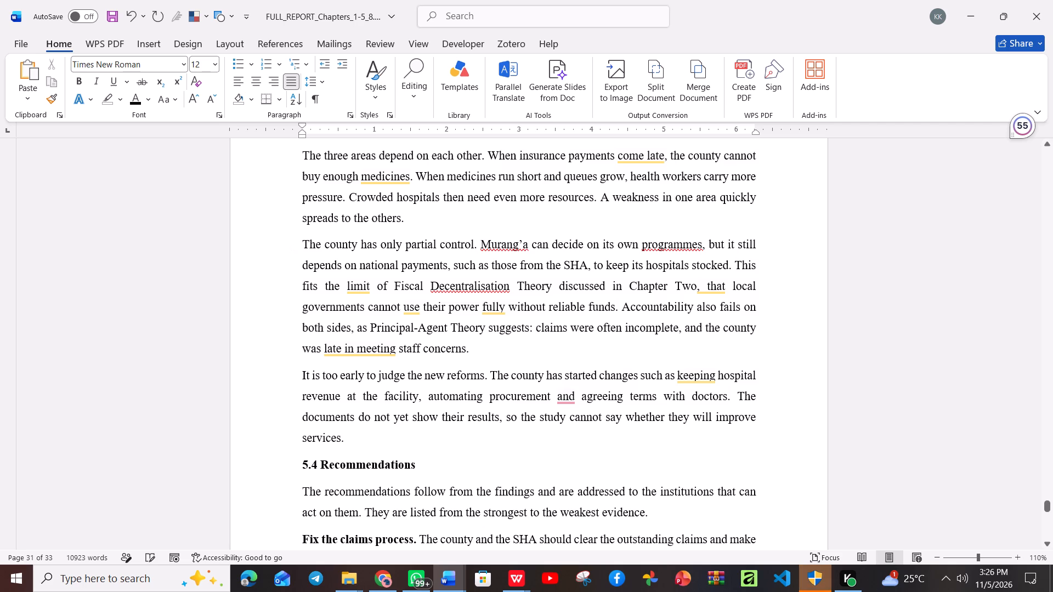
drag(285, 244, 283, 244)
scroll(381, 339, down, 2)
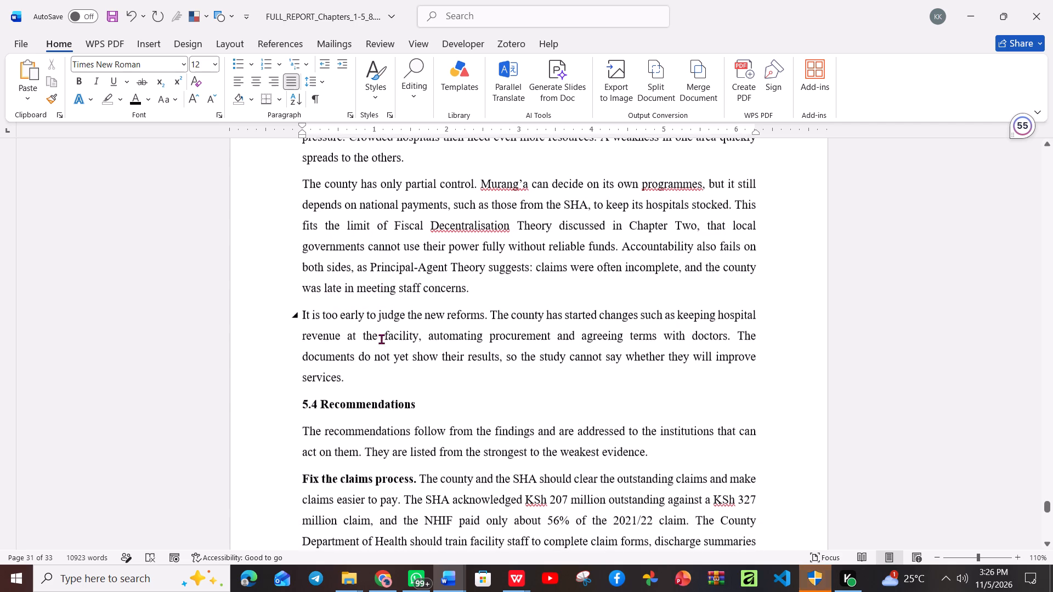
scroll(381, 339, down, 4)
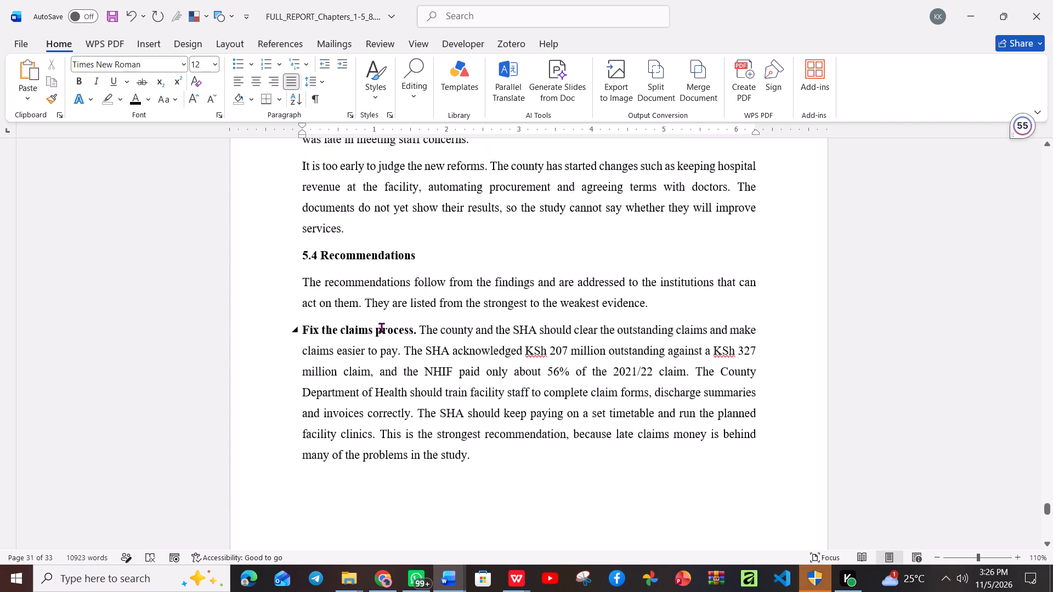
scroll(381, 327, down, 9)
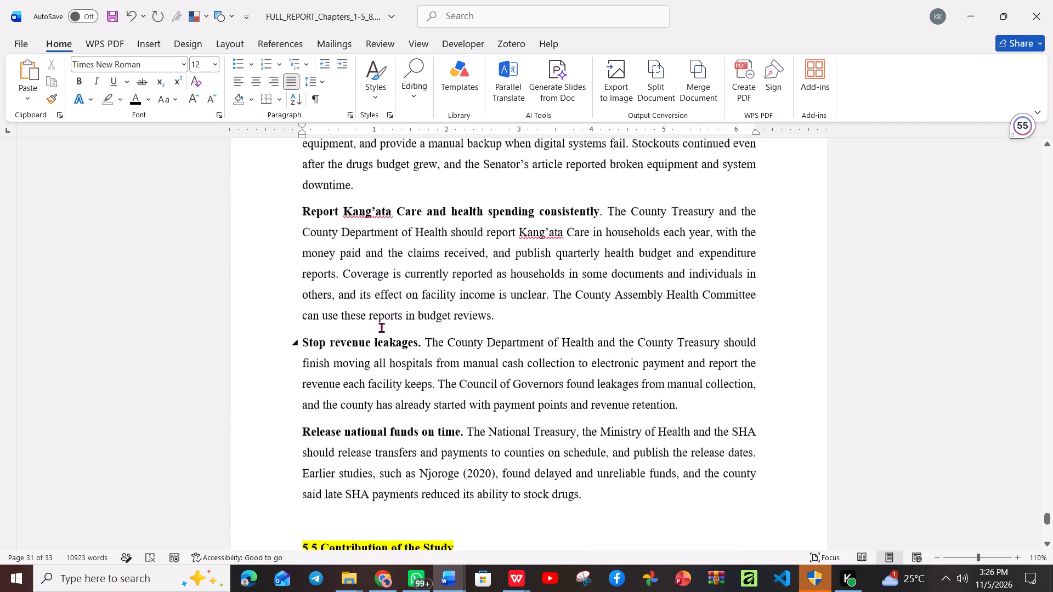
Read through the highlighted section 5.5 Contribution of the Study and look over 5.6 Suggestions for Further Research.
scroll(381, 327, down, 5)
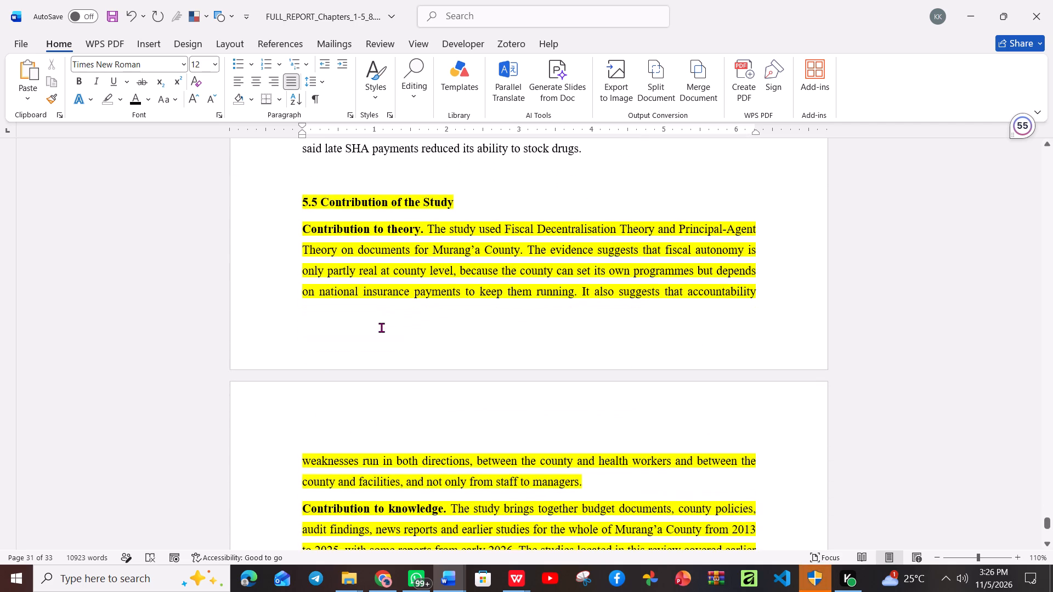
scroll(381, 327, down, 8)
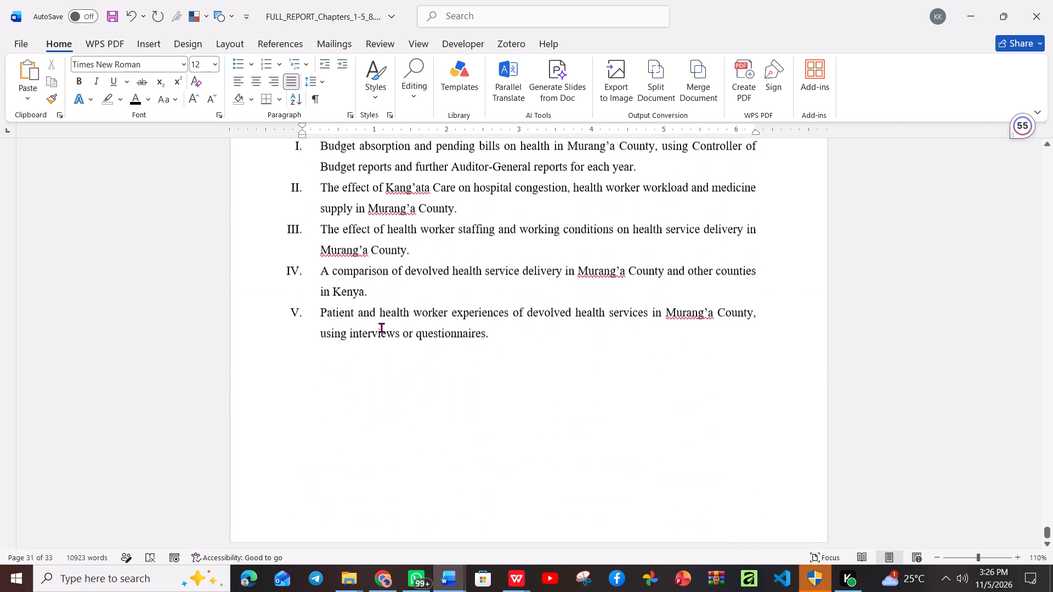
scroll(381, 327, up, 10)
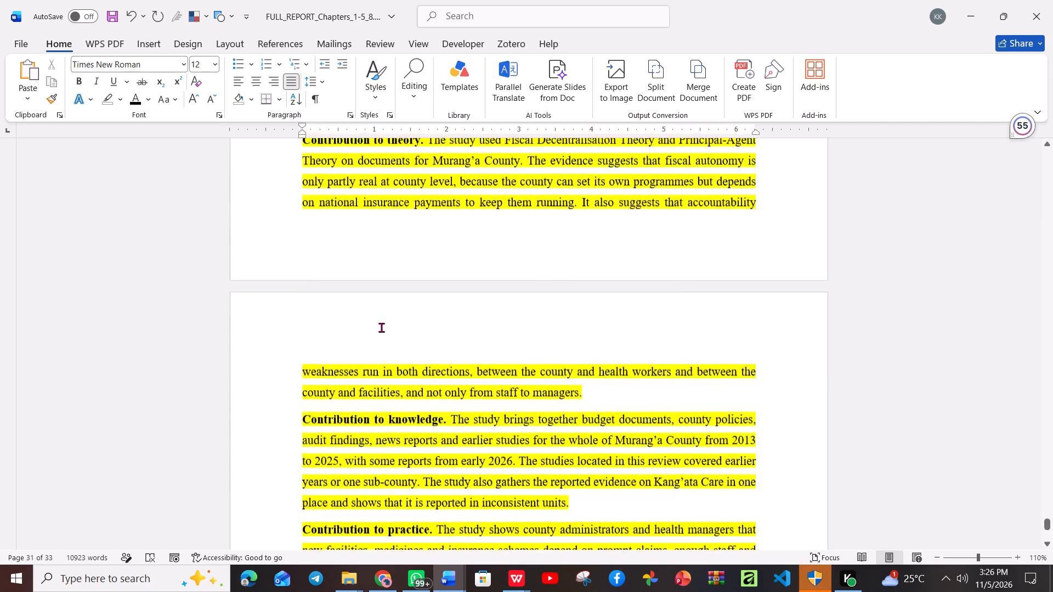
scroll(381, 327, up, 3)
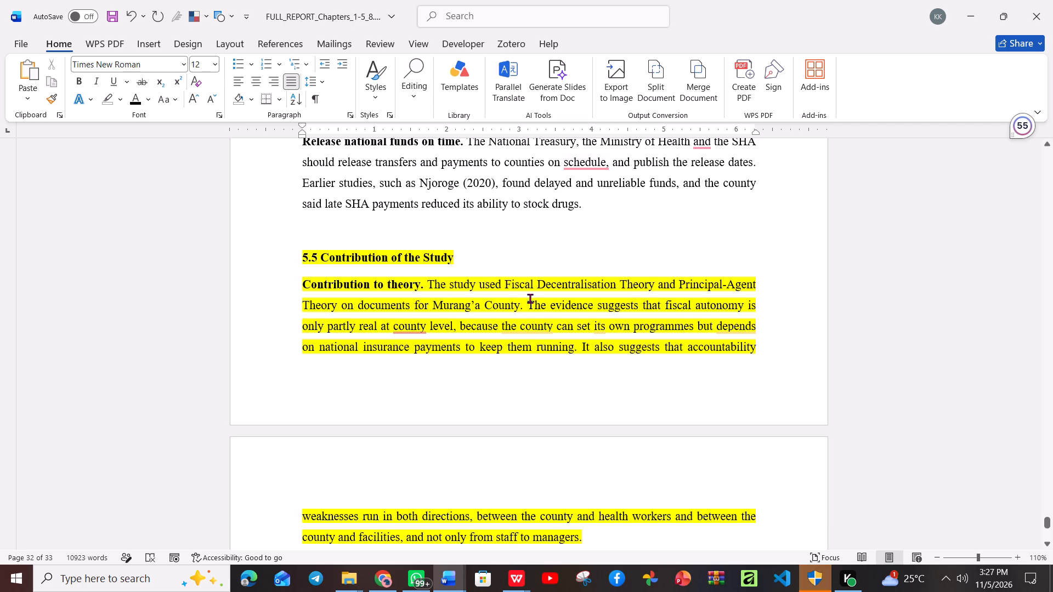
scroll(558, 303, down, 1)
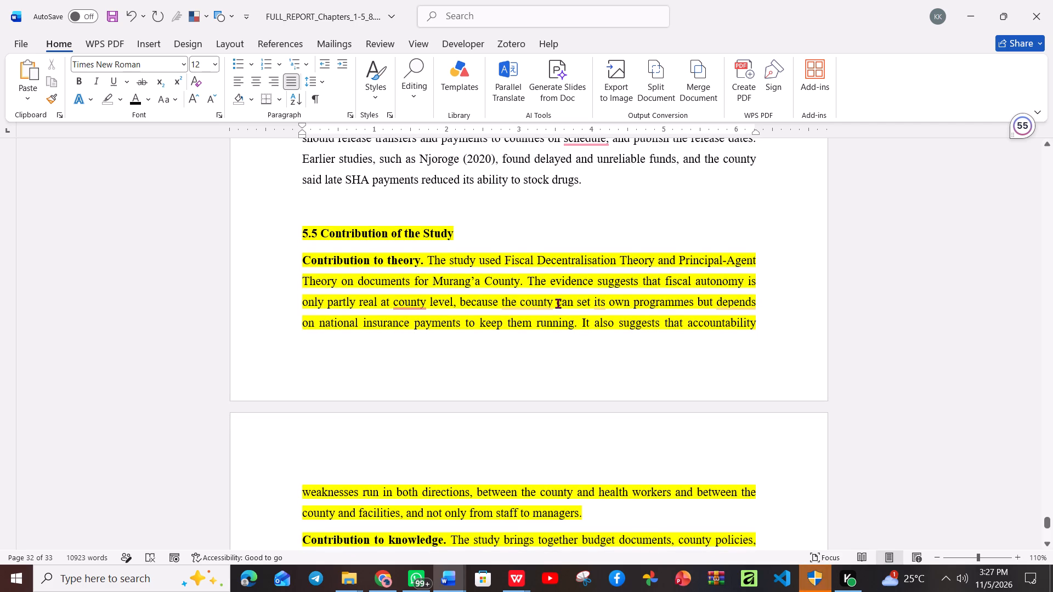
scroll(558, 303, down, 1)
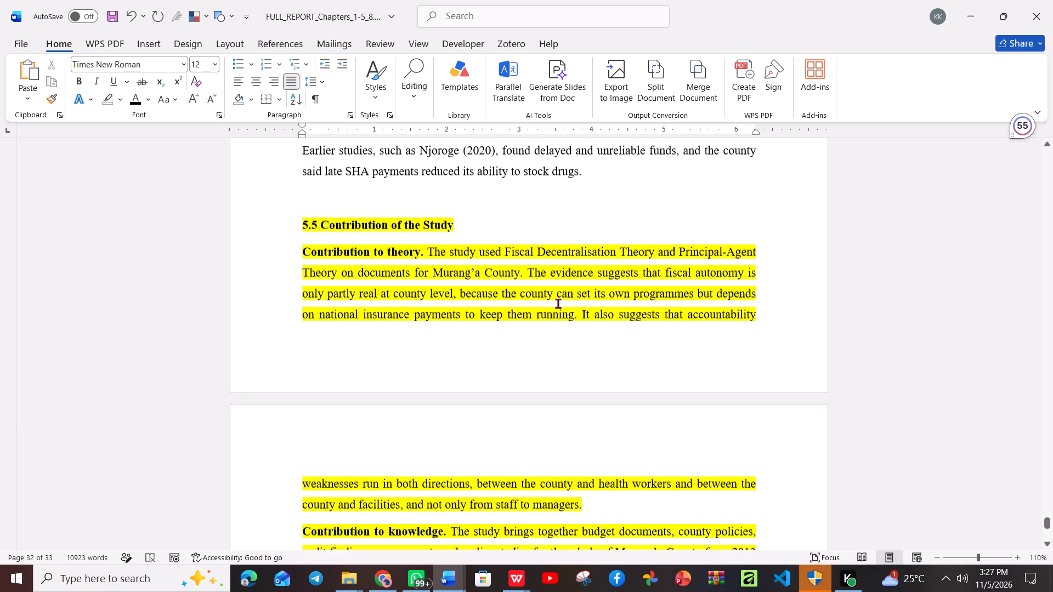
scroll(558, 303, down, 2)
scroll(558, 303, up, 1)
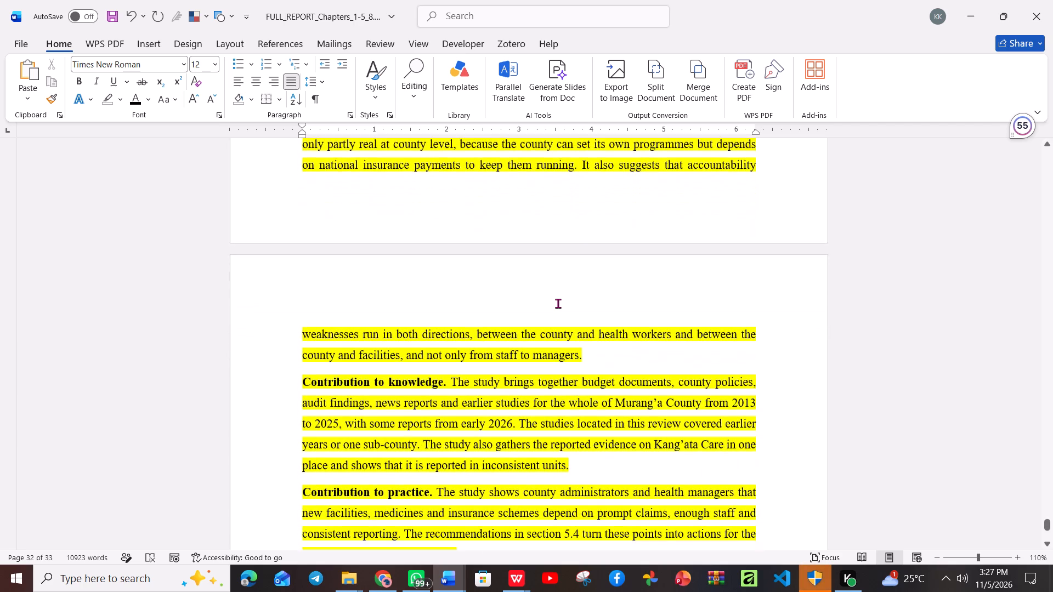
scroll(558, 303, up, 2)
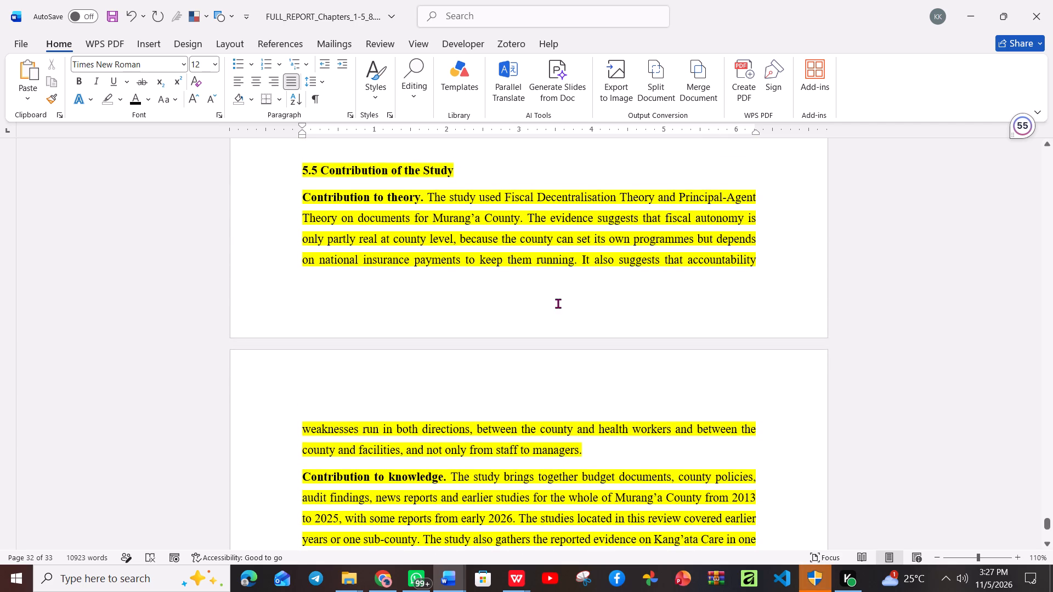
scroll(558, 301, down, 2)
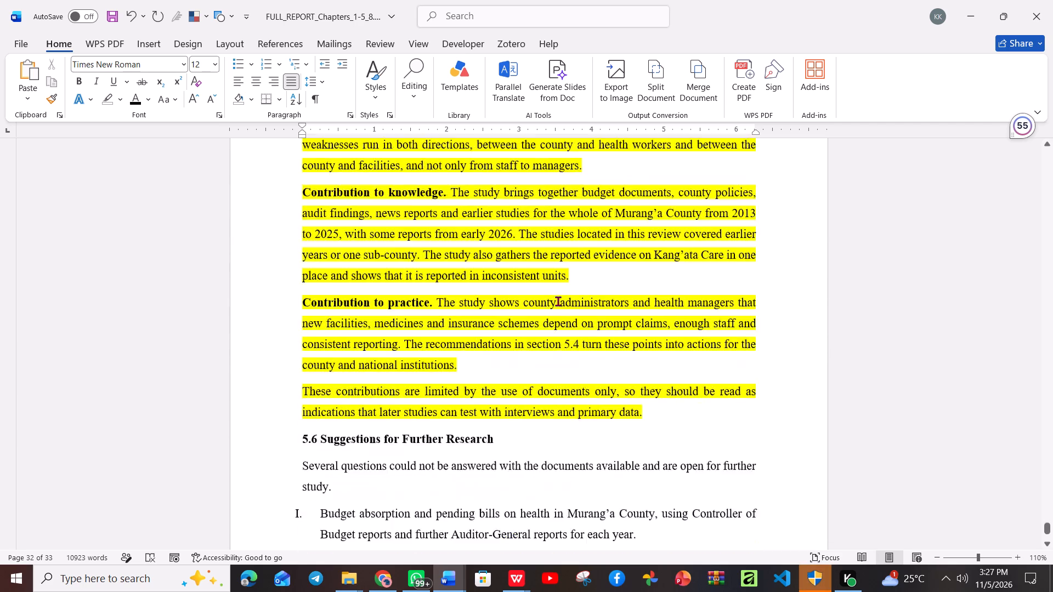